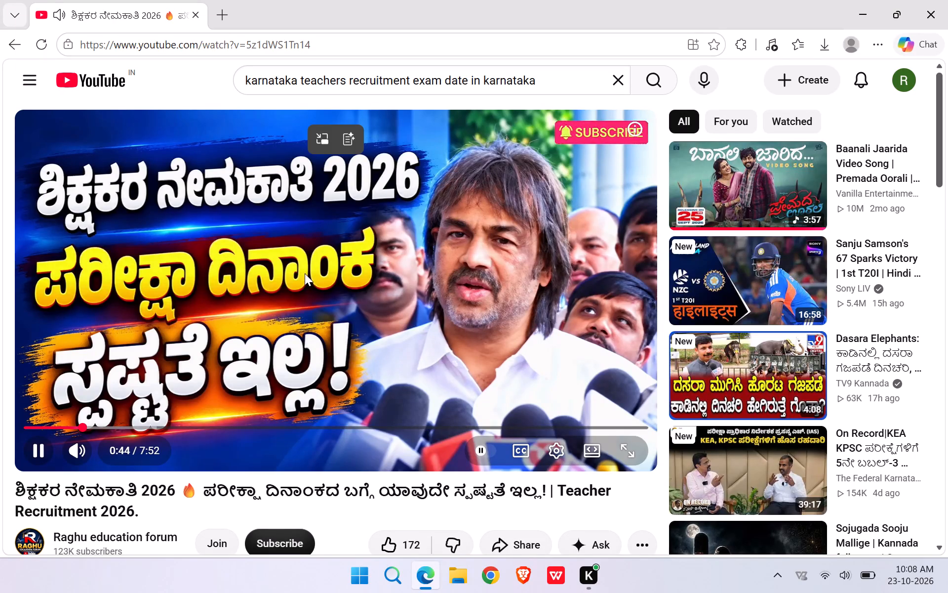
Pause the playing teacher recruitment video.
left_click(284, 298)
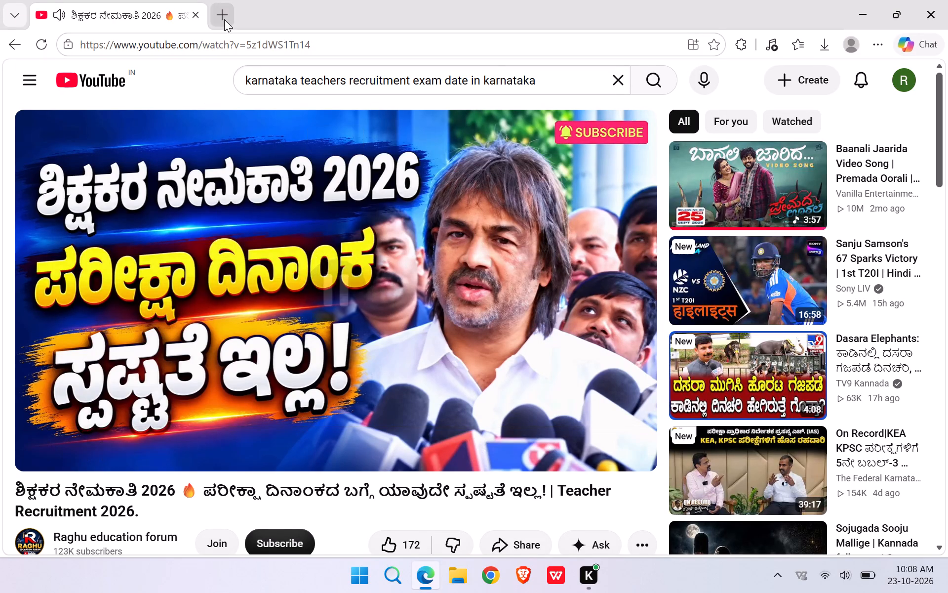
Search the web in a new tab for Google Forms, then refine the query to "google forms create".
left_click(226, 25)
left_click(290, 162)
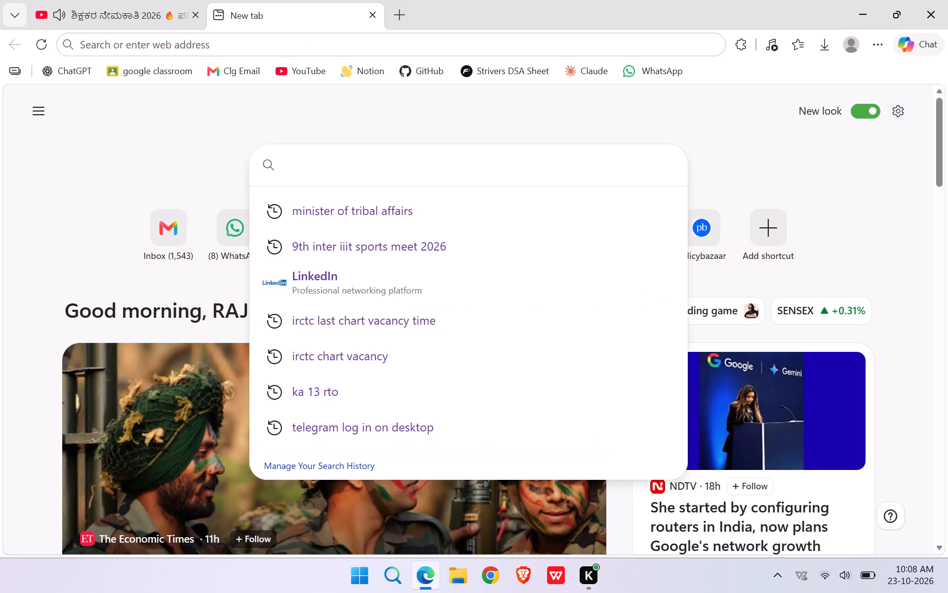
type("google fo")
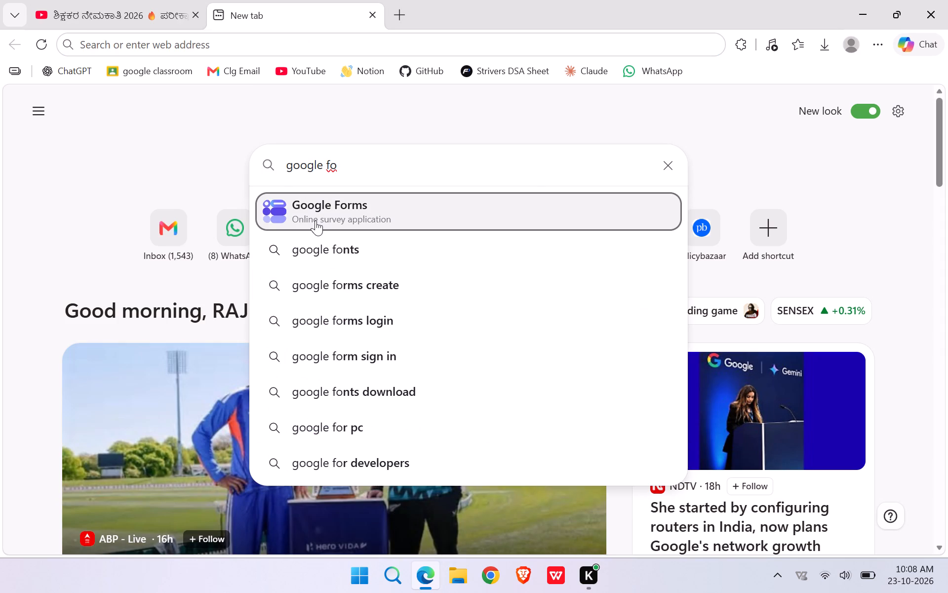
left_click(317, 220)
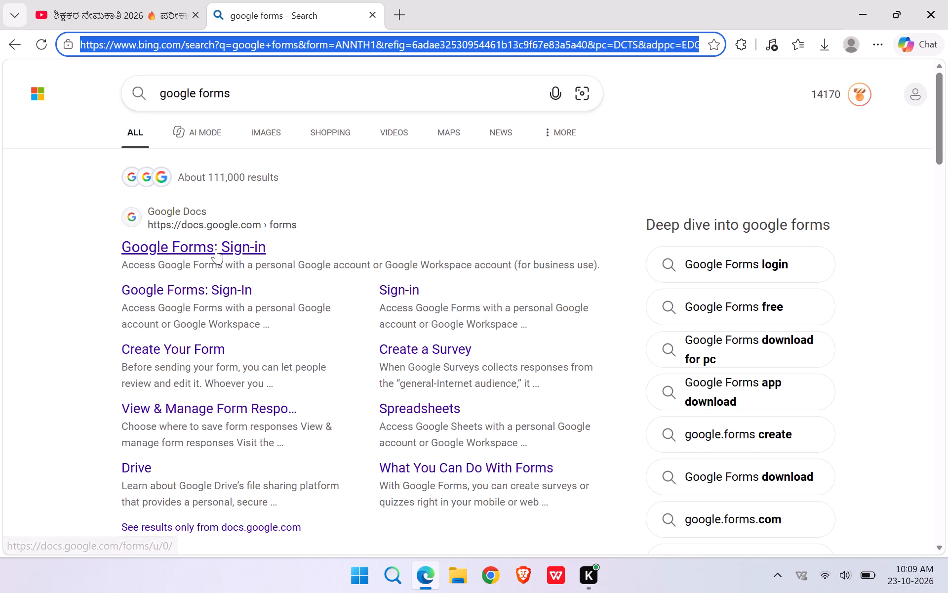
left_click(265, 104)
key("space")
left_click(272, 124)
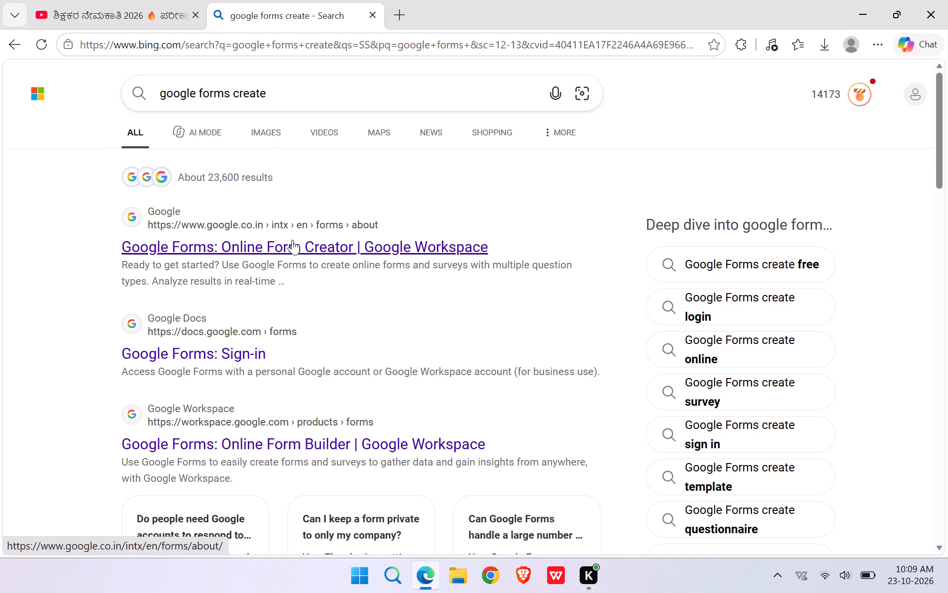
Open the Google Forms: Online Form Creator search result and go to the Forms home page.
left_click(292, 240)
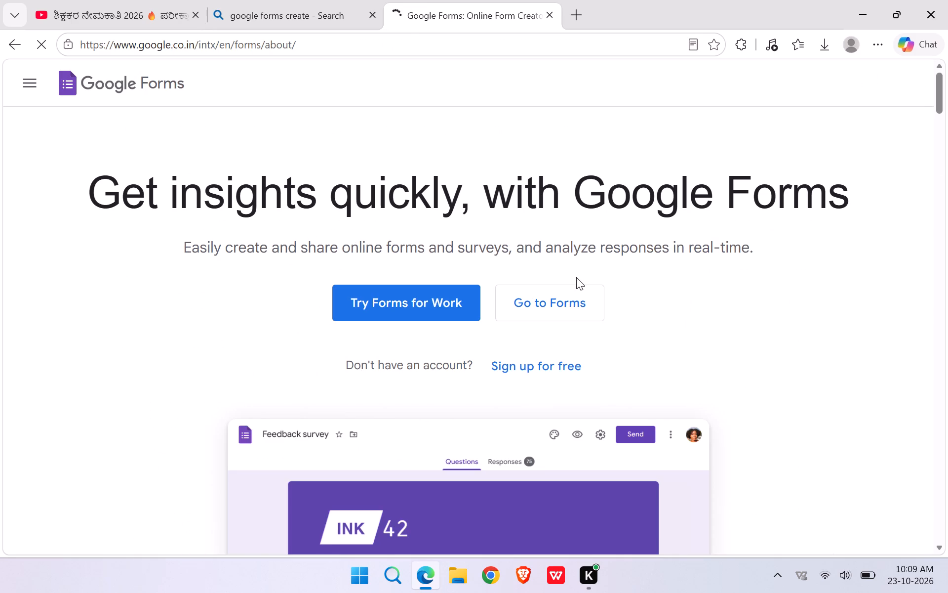
scroll(630, 281, "down", 4)
scroll(632, 278, "up", 4)
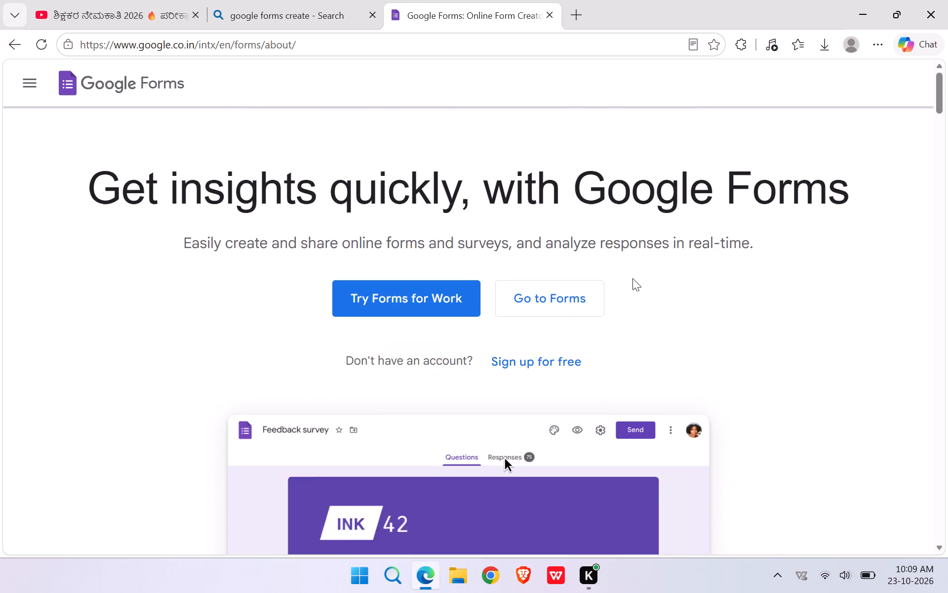
left_click(546, 297)
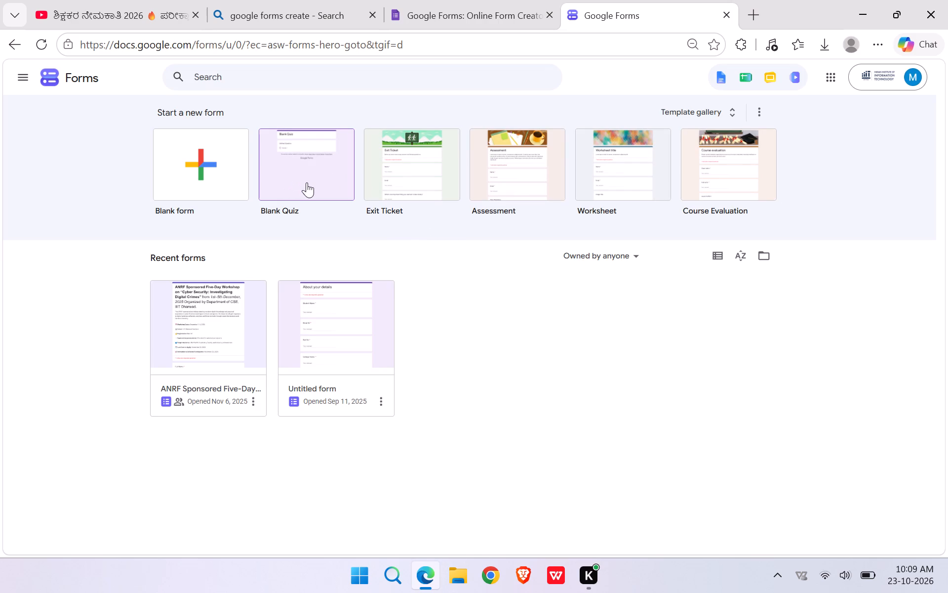
Start a new form from the Blank Quiz template.
left_click(272, 149)
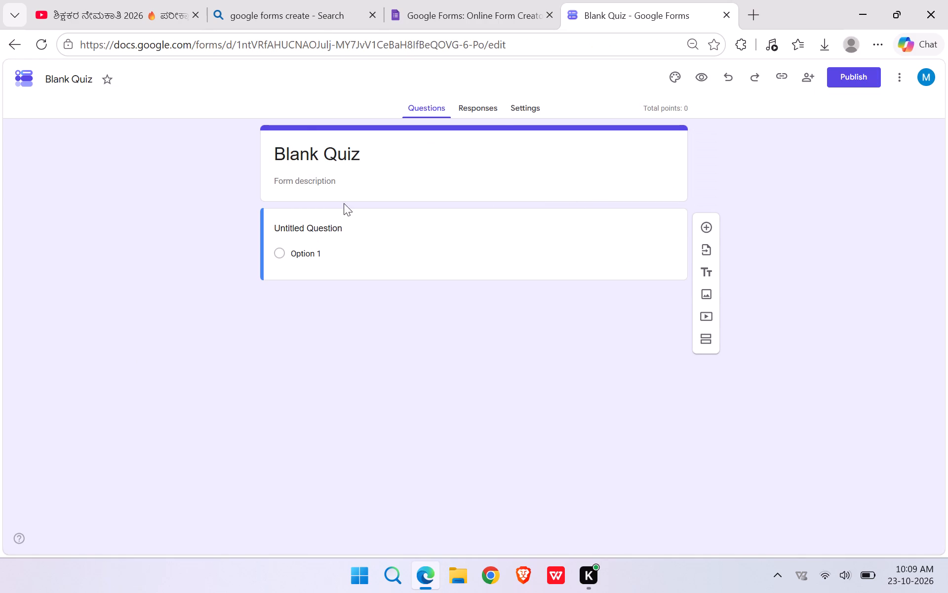
Replace the untitled first question's text with "Name", leaving it as a short answer question.
left_click(356, 237)
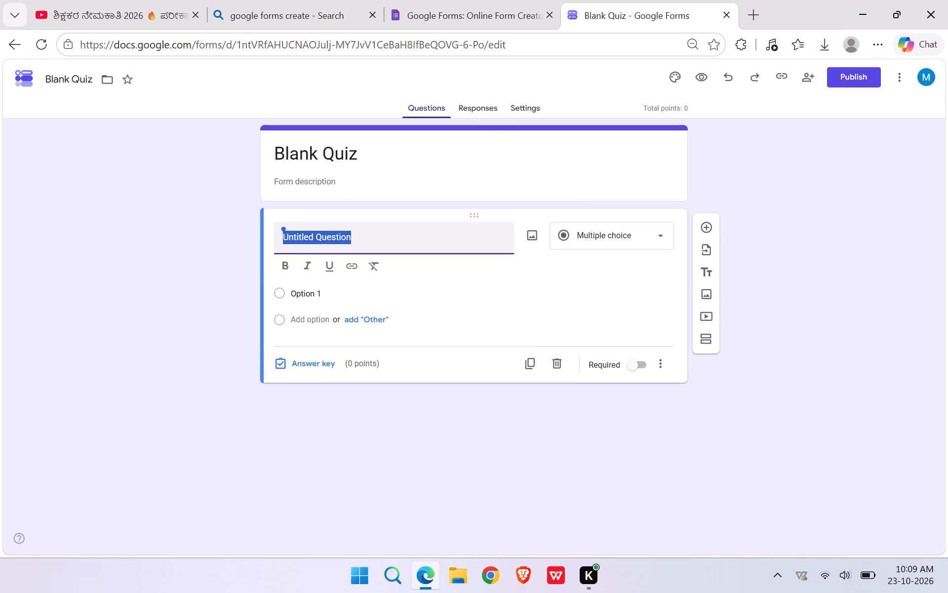
type("Name")
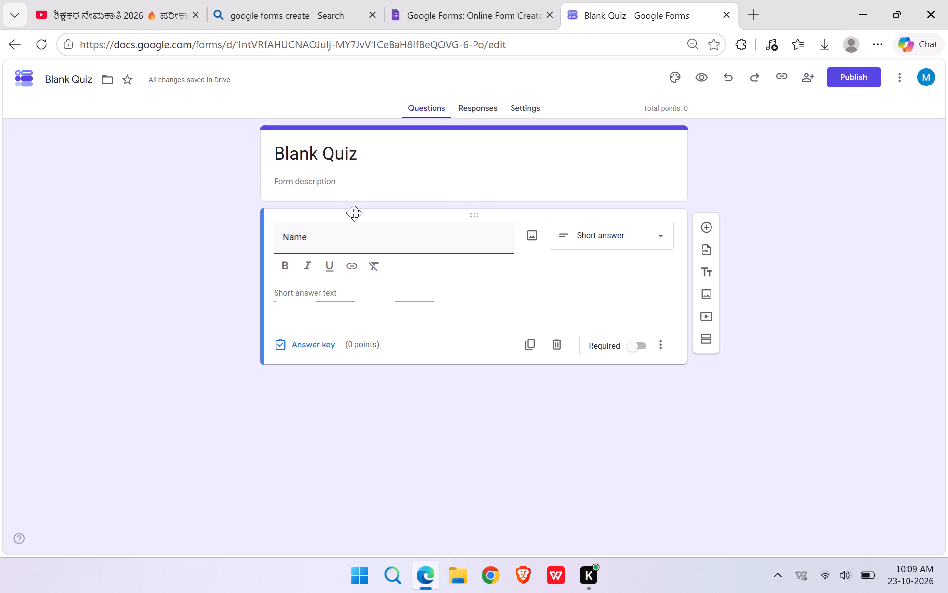
left_click(336, 227)
left_click(598, 237)
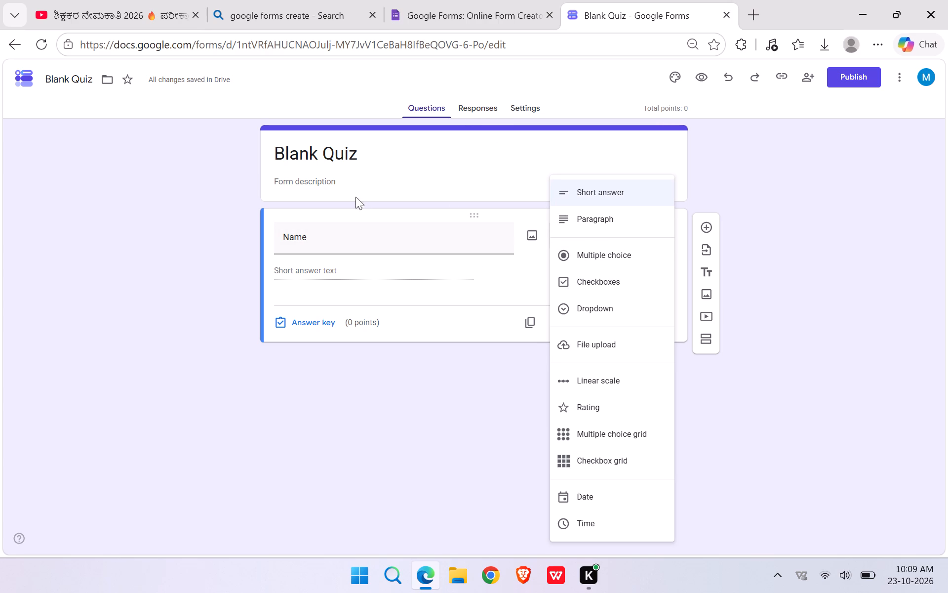
left_click(340, 168)
Select the entire form title "Blank Quiz" for editing.
left_click(389, 154)
key("ctrl+a")
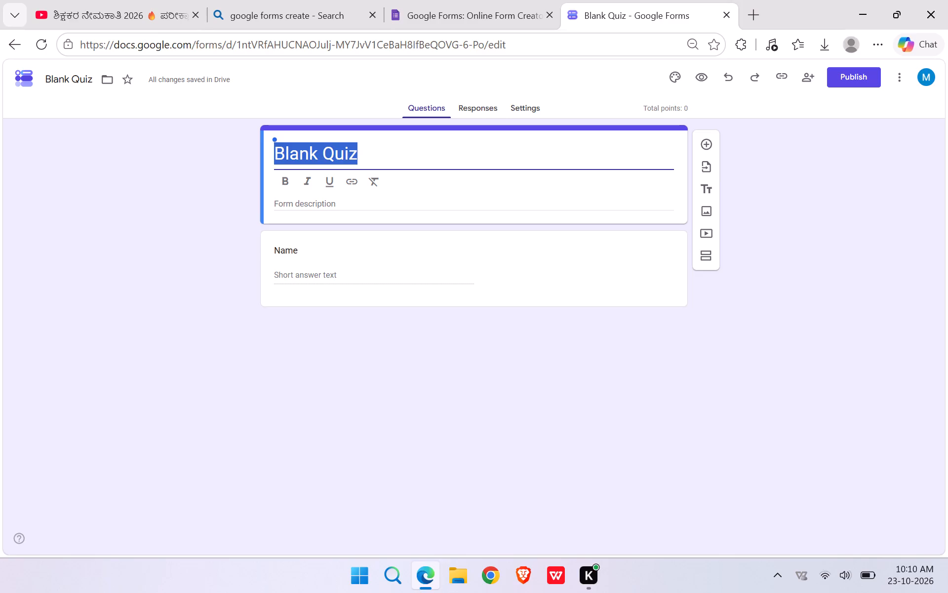
Check the browser's profile information from the Google Forms introduction page, then return to the quiz being edited.
left_click(384, 0)
left_click(499, 2)
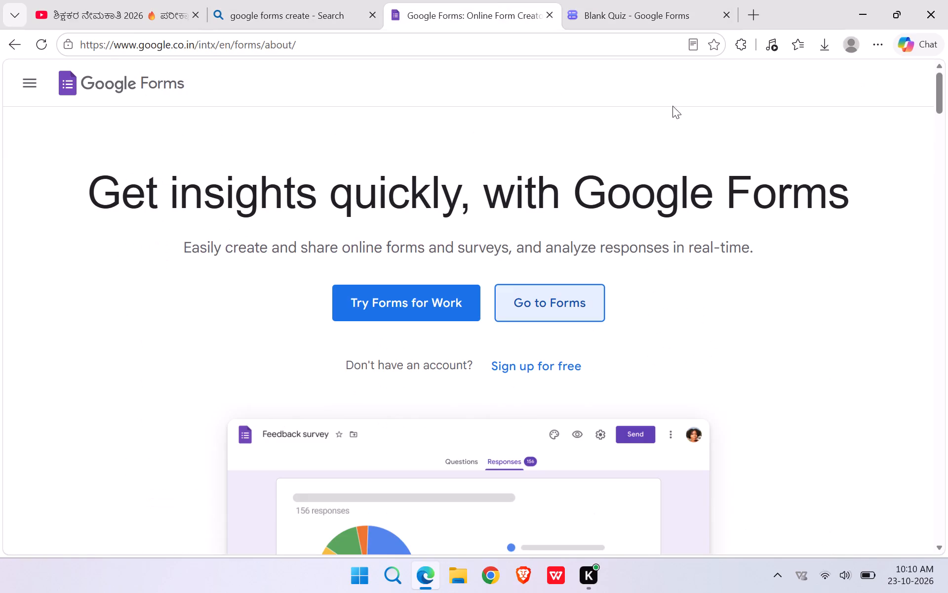
left_click(853, 48)
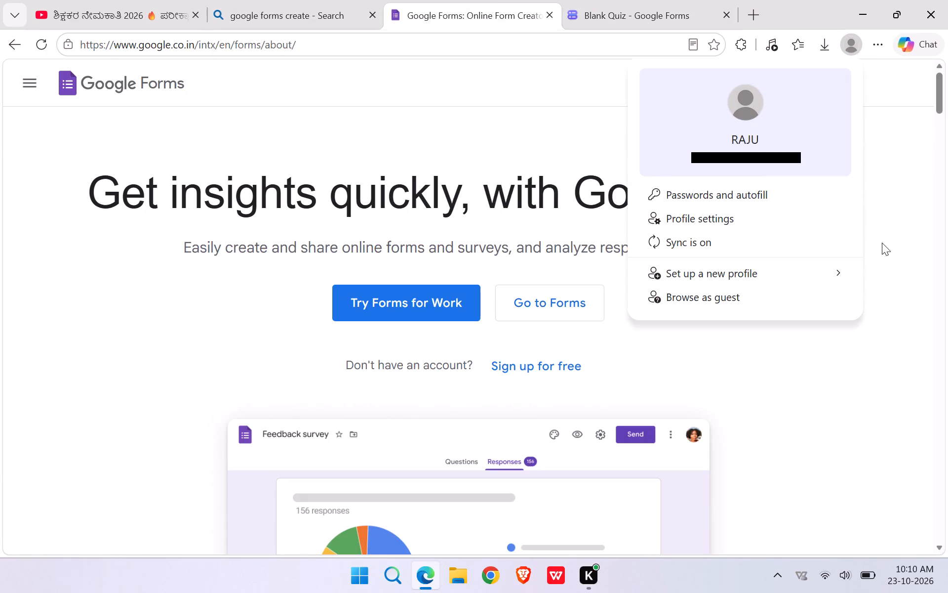
left_click(894, 258)
scroll(546, 331, "down", 3)
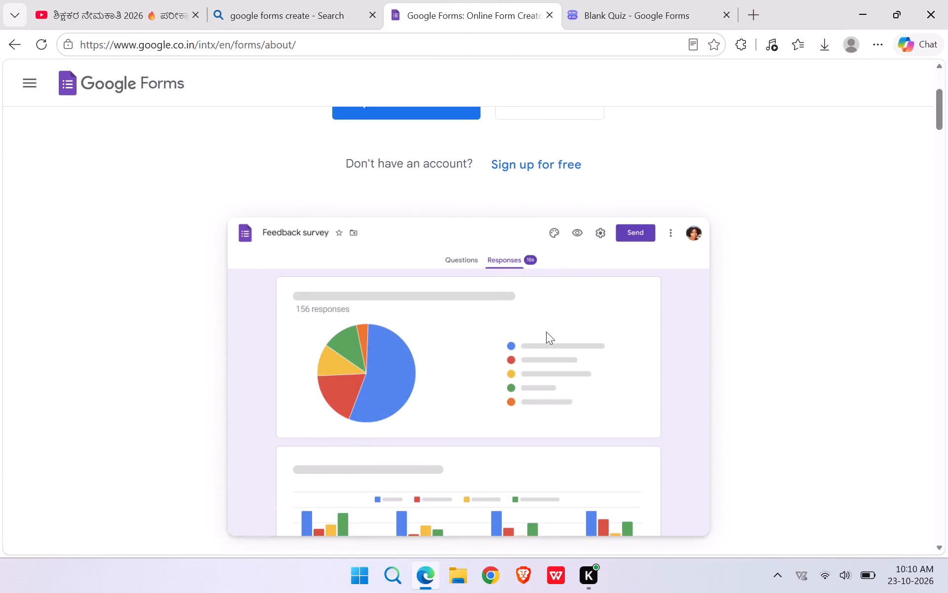
left_click(644, 0)
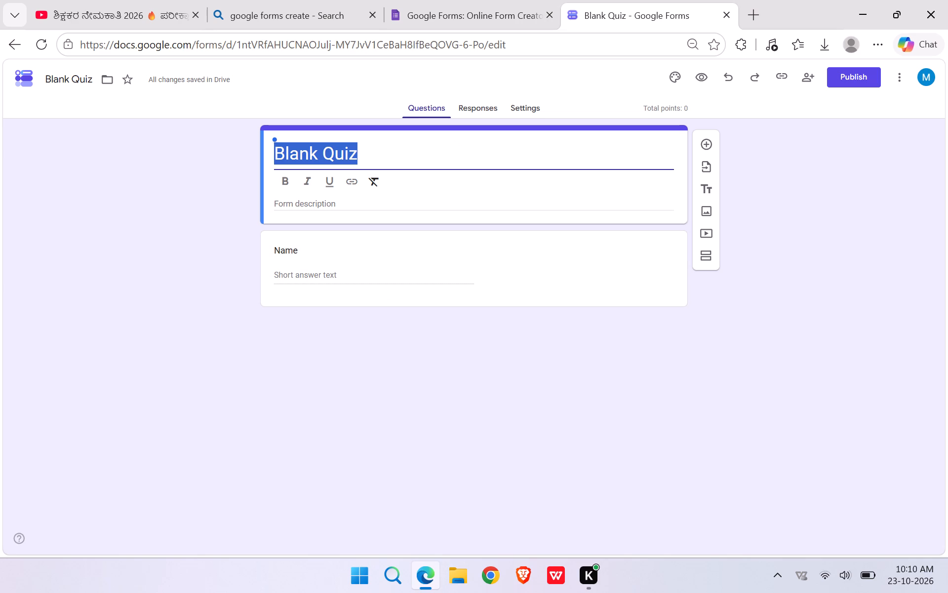
Replace the form title with "KHO KHO Selection trails".
type("Kho Kho")
key("space")
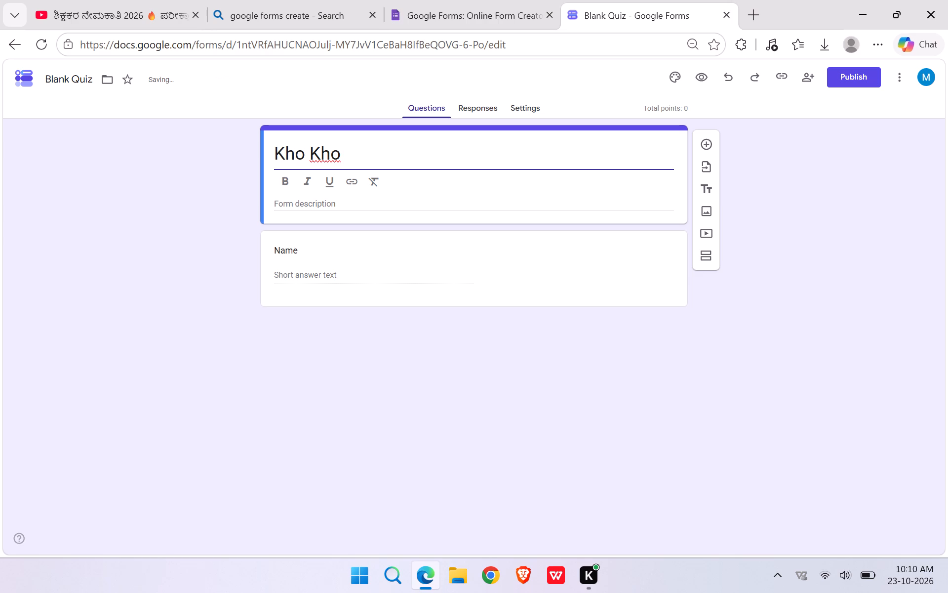
key("BackSpace")
key("BackSpace")
key("BackSpace")
key("BackSpace")
key("BackSpace")
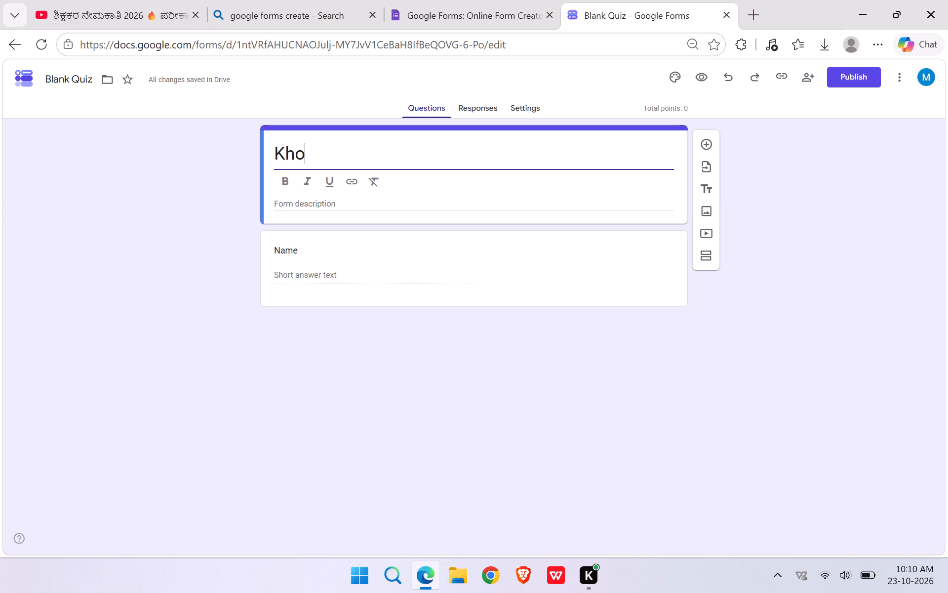
key("BackSpace")
key("BackSpace")
type("HO KHO")
key("space")
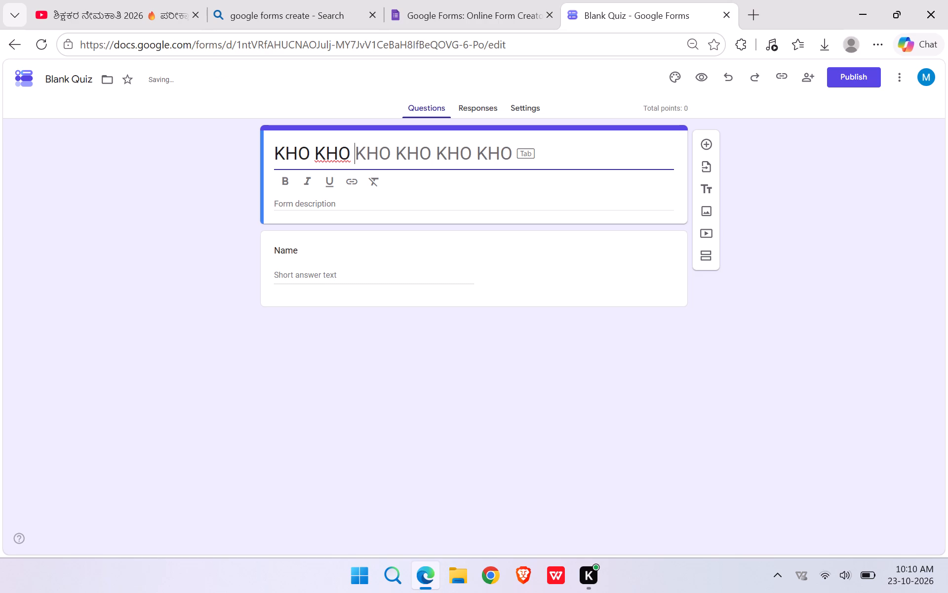
type("Selection")
key("space")
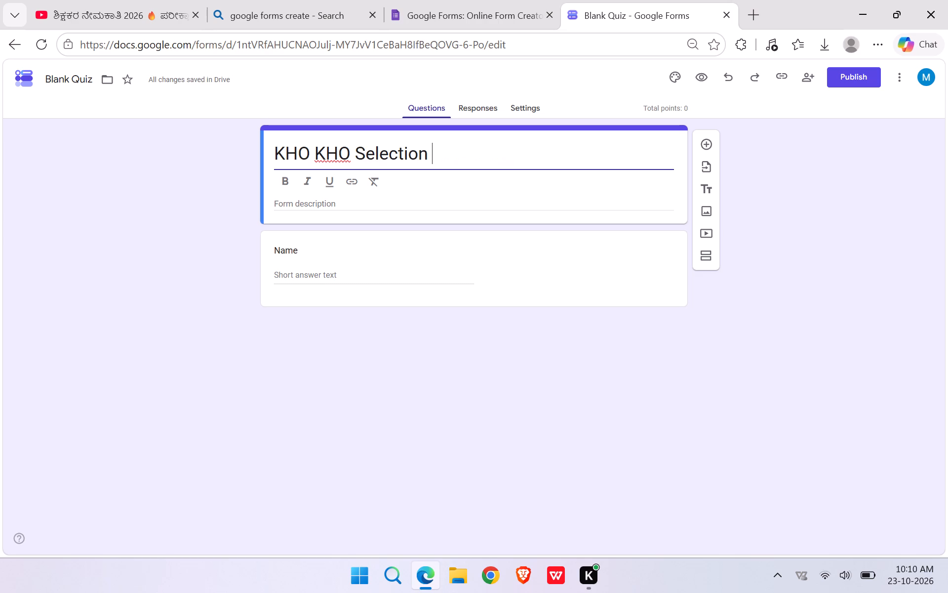
type("trails")
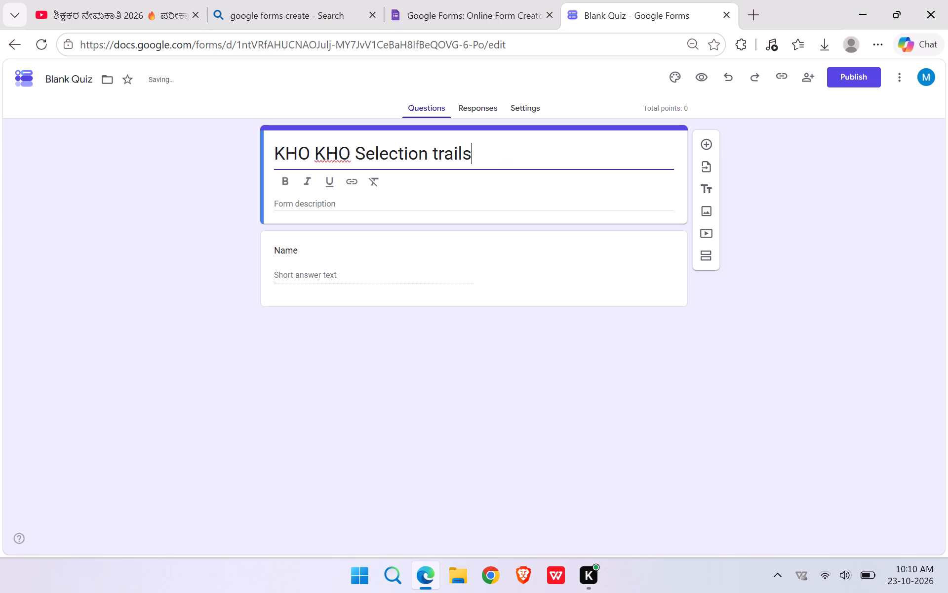
key("space")
type("fr")
key("BackSpace")
key("BackSpace")
key("BackSpace")
key("space")
Make the Name question required.
left_click(316, 270)
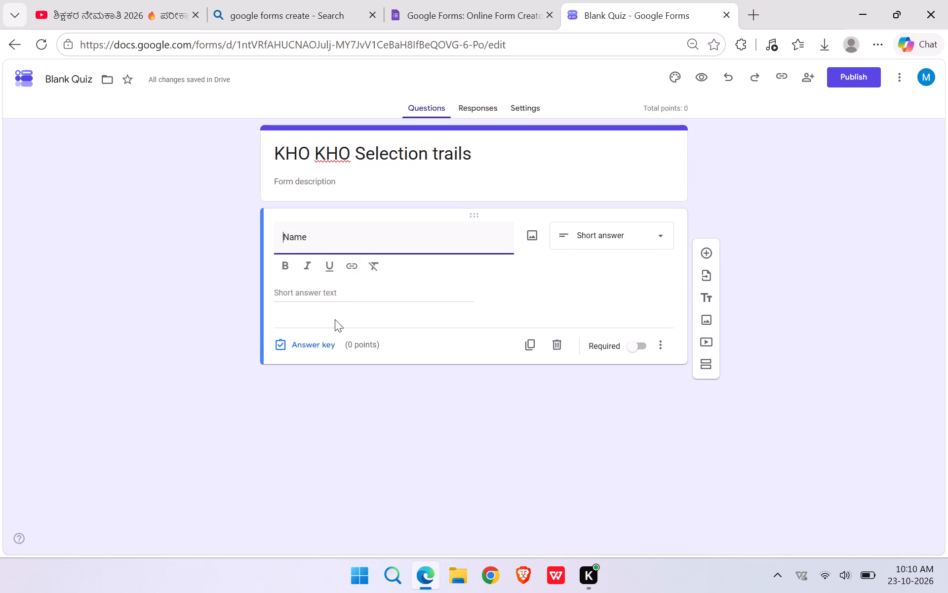
left_click(636, 344)
left_click(636, 326)
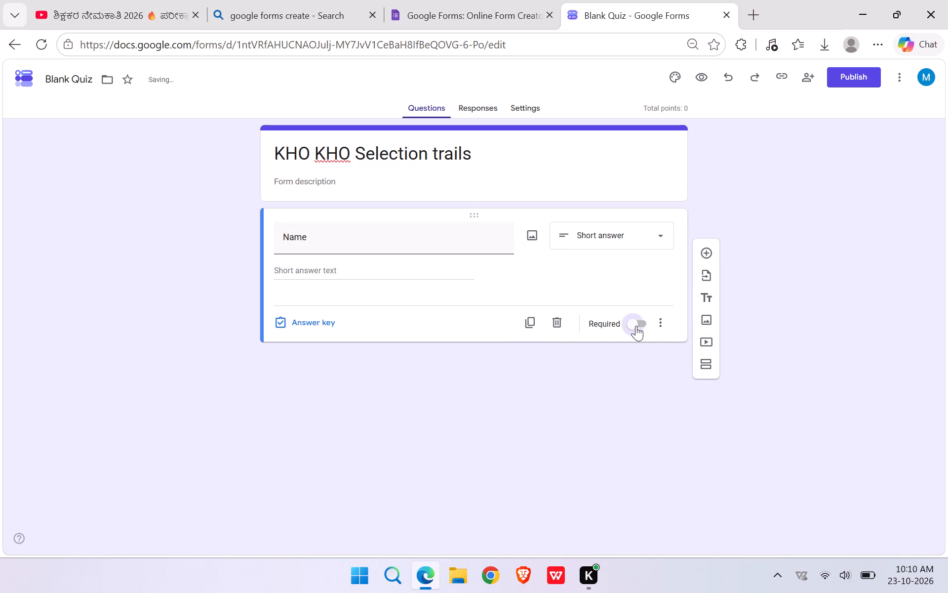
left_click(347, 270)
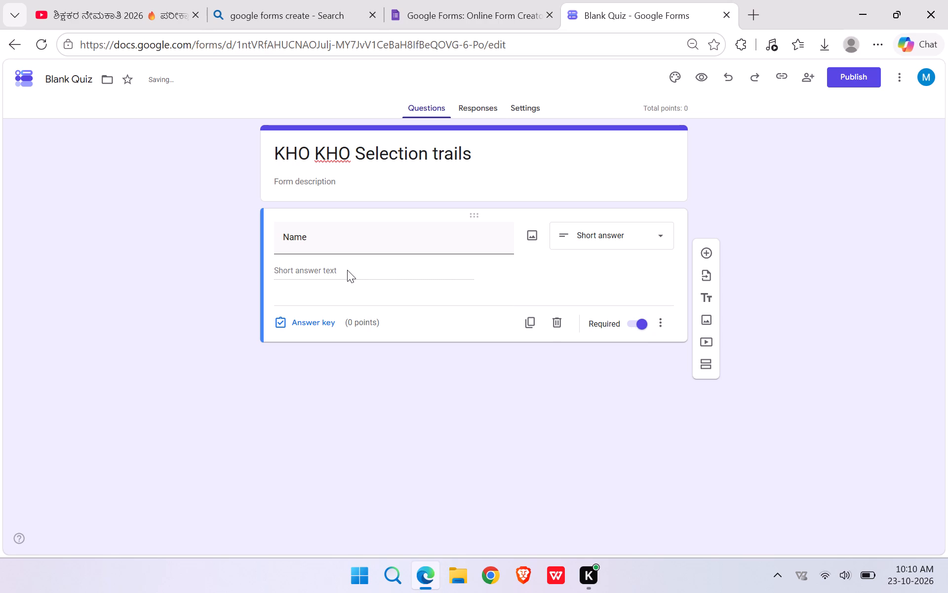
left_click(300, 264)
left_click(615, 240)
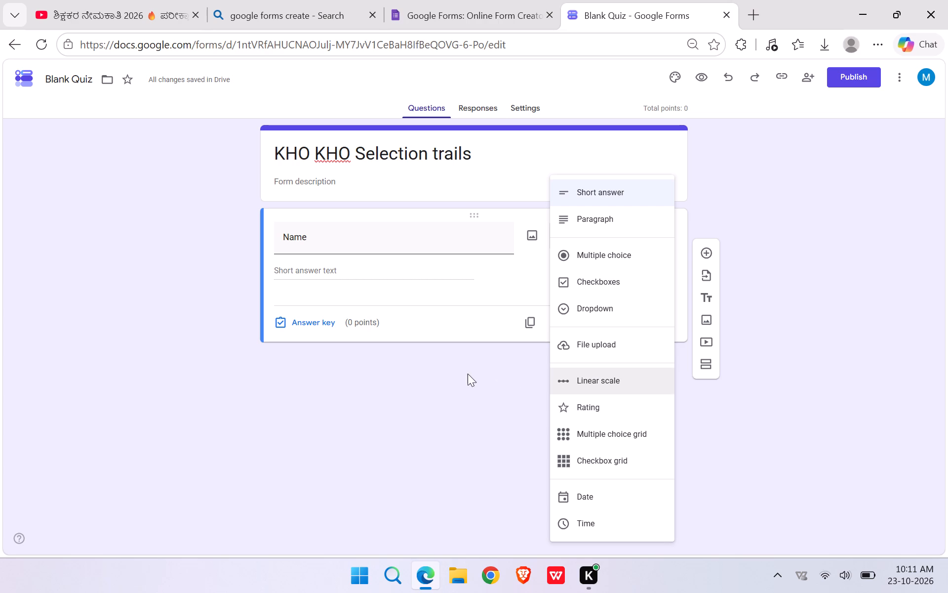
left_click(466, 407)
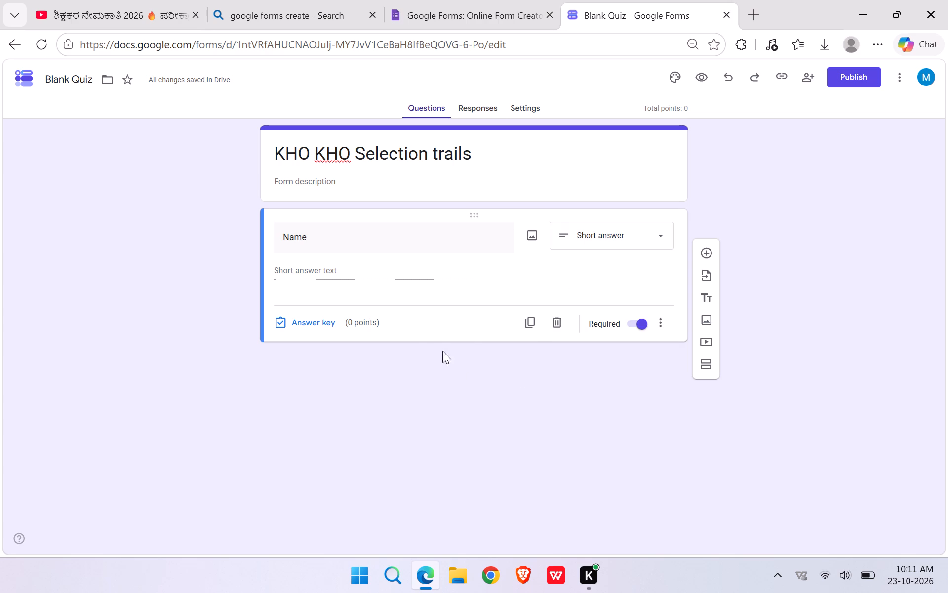
Duplicate the required Name question and change the copy's text to "Roll No".
left_click(530, 328)
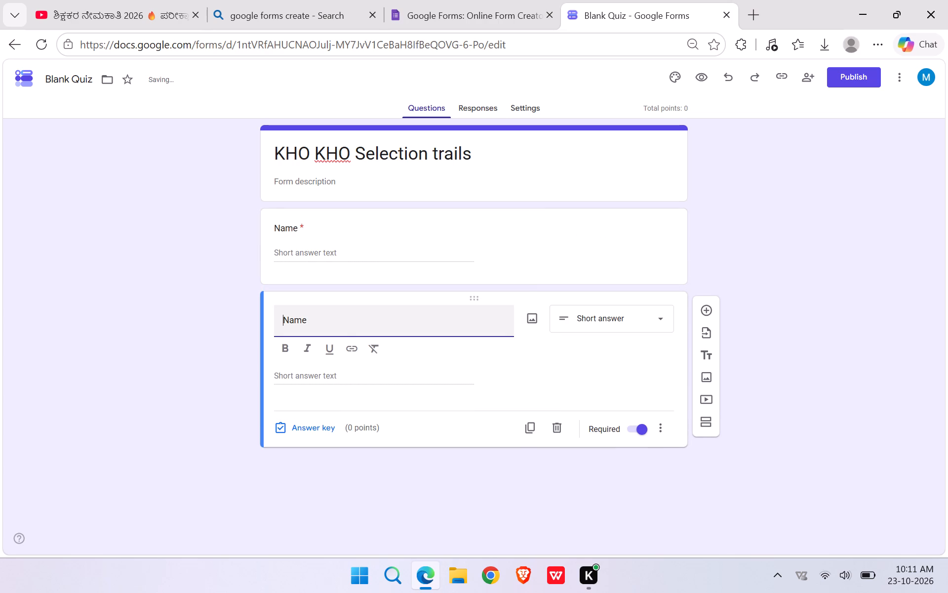
type("Roo")
key("BackSpace")
type("ll No")
key("Right")
key("Right")
key("Right")
key("Right")
key("BackSpace")
key("BackSpace")
key("BackSpace")
key("BackSpace")
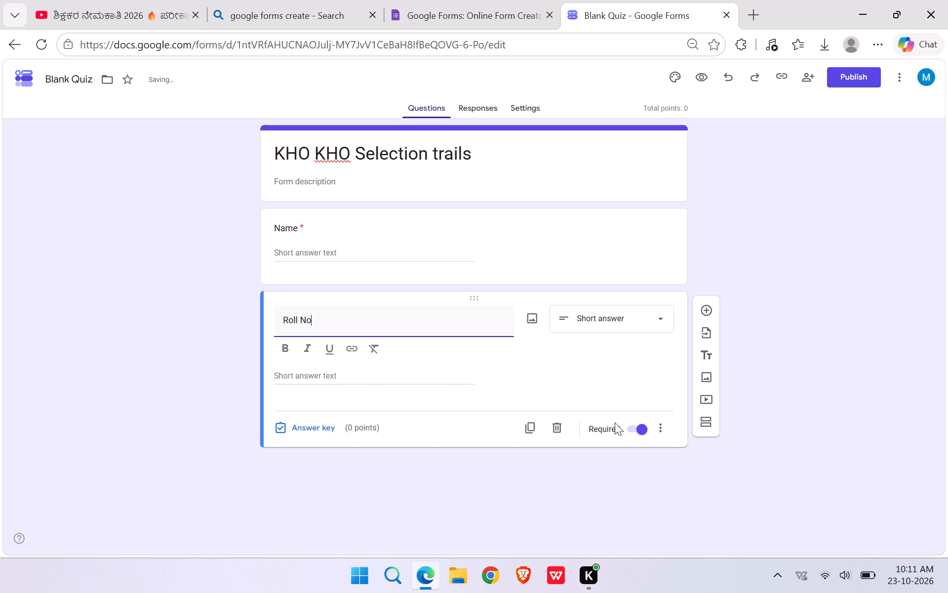
Duplicate the required Roll No question.
left_click(653, 431)
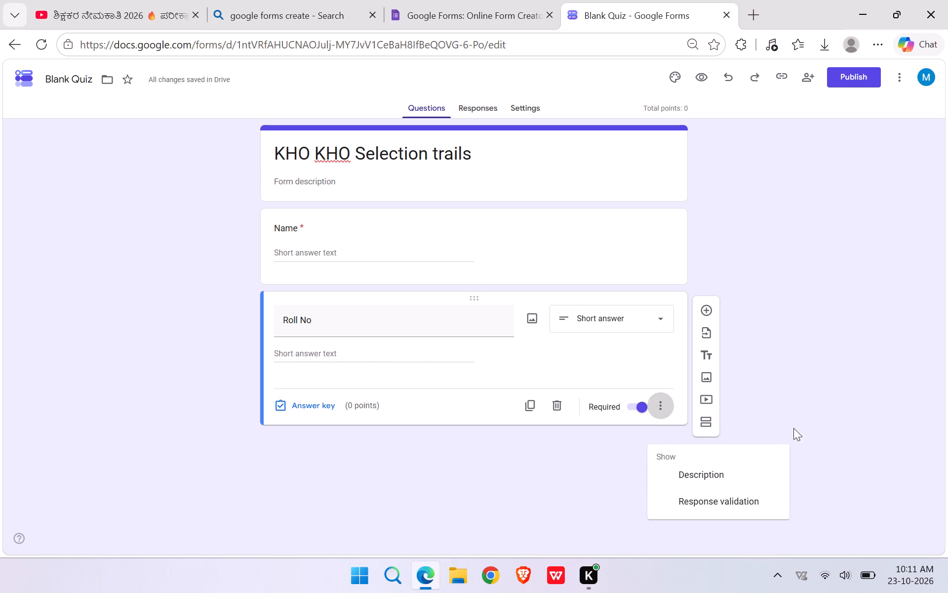
left_click(815, 402)
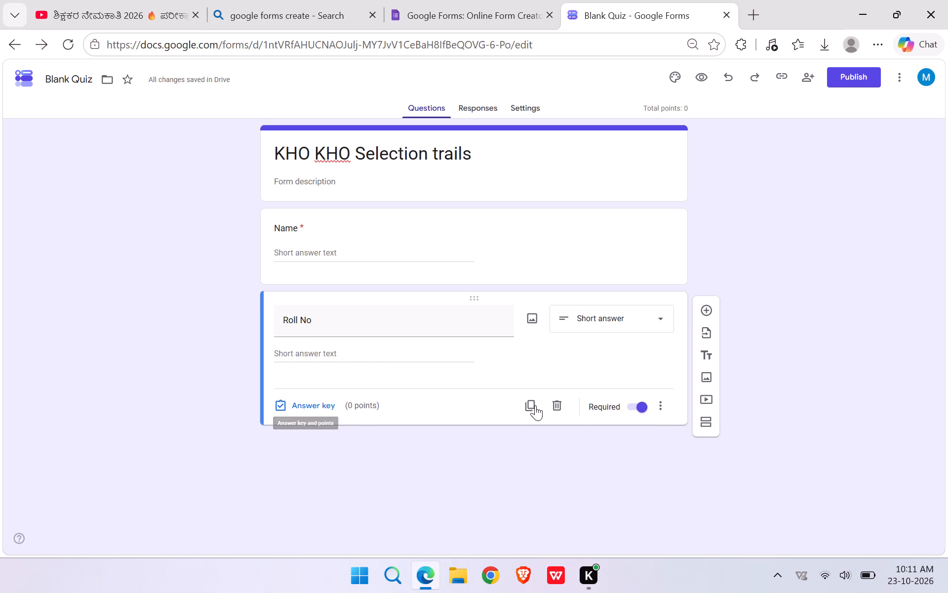
left_click(525, 413)
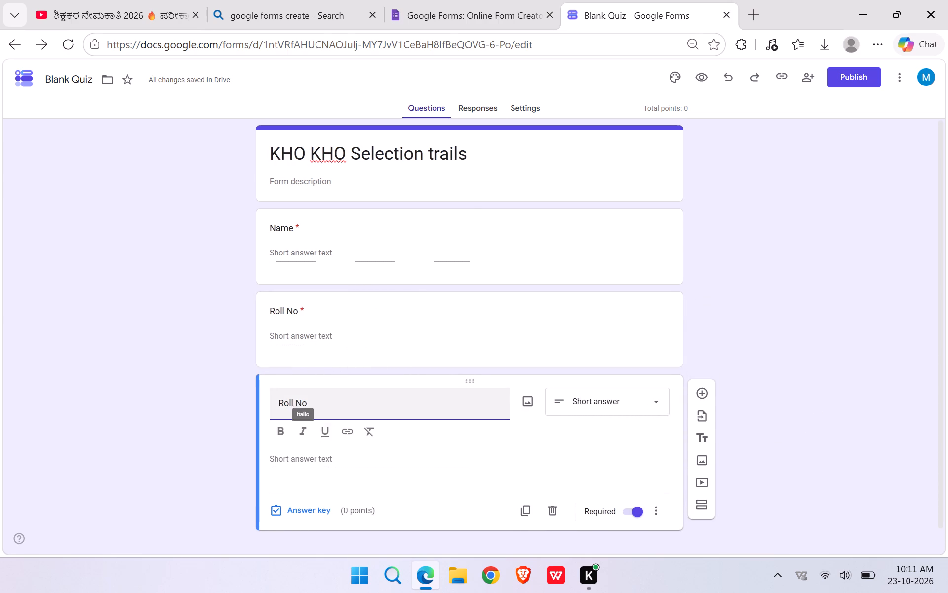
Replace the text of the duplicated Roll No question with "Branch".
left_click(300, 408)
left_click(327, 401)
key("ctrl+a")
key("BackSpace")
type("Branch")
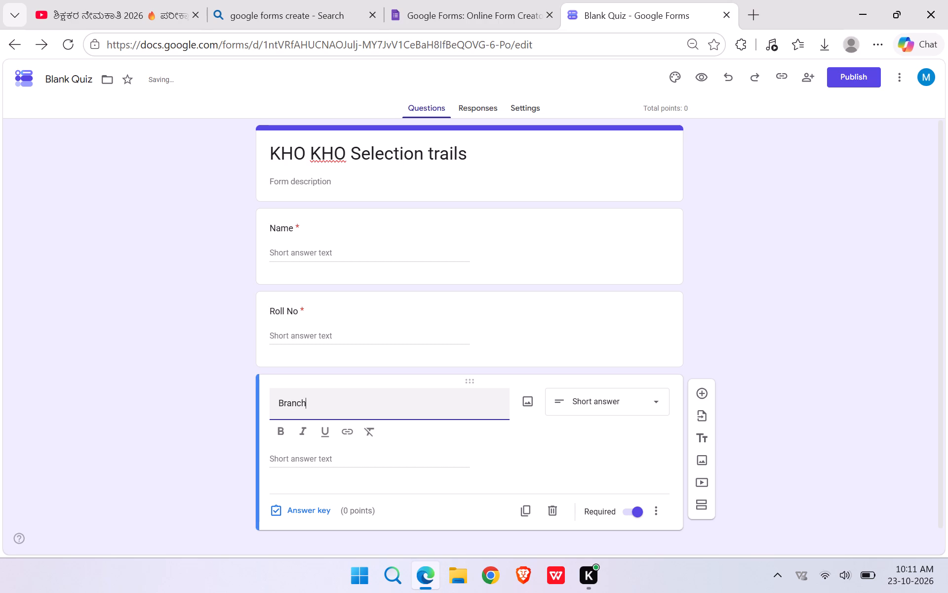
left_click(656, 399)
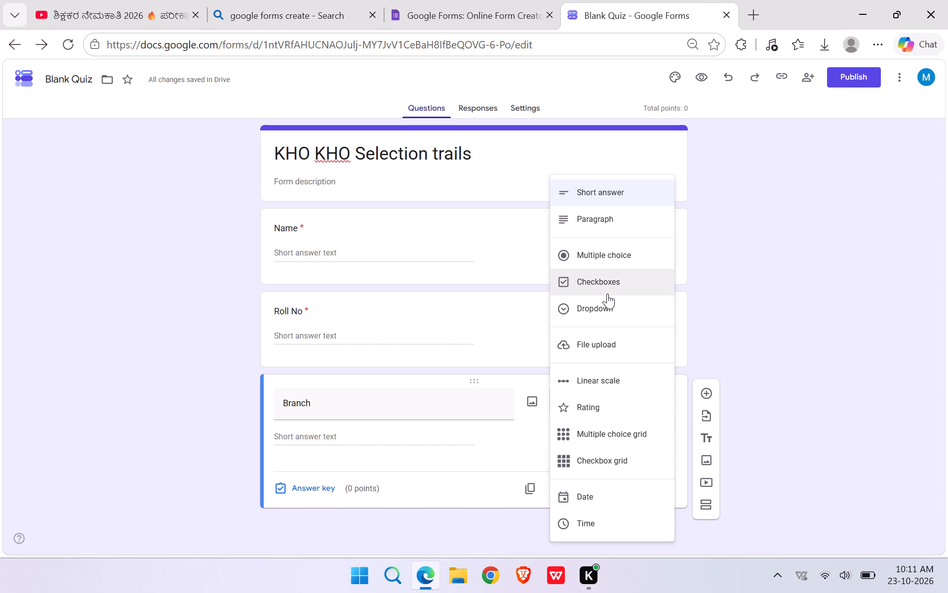
Change the text of the third question to "Batch".
left_click(361, 401)
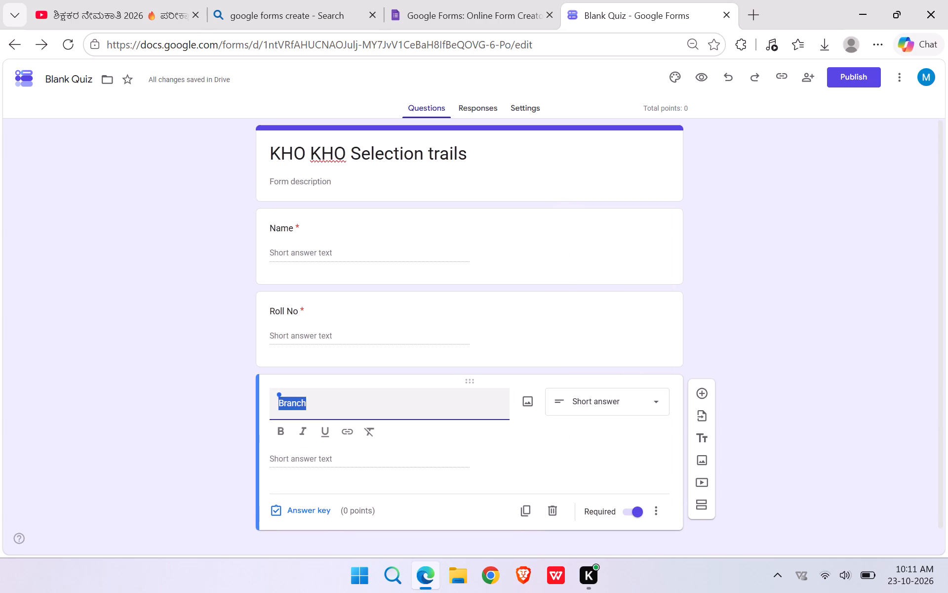
key("BackSpace")
type("Batch")
key("space")
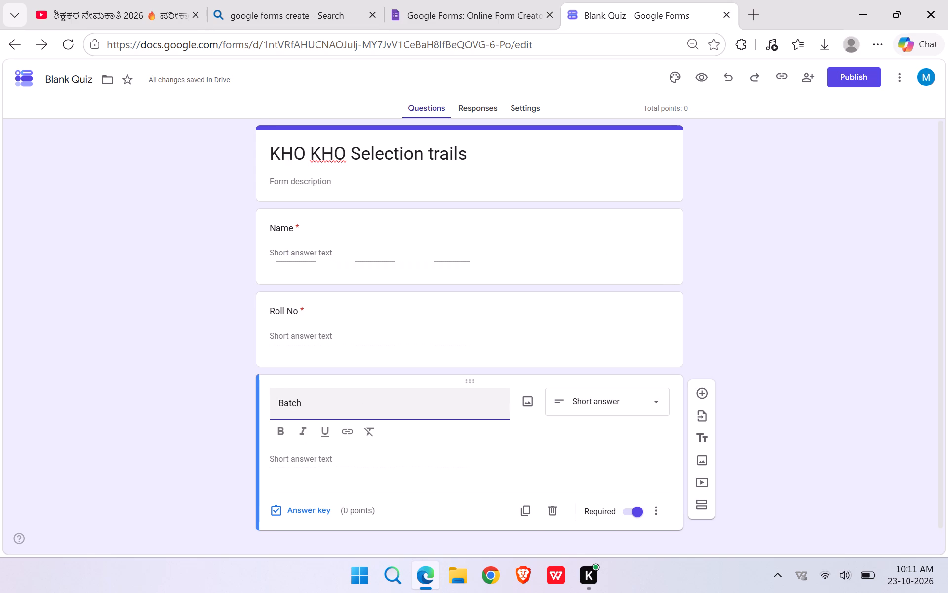
Change the Batch question to multiple choice and give it the options 2024, 2025 and 2026.
left_click(659, 401)
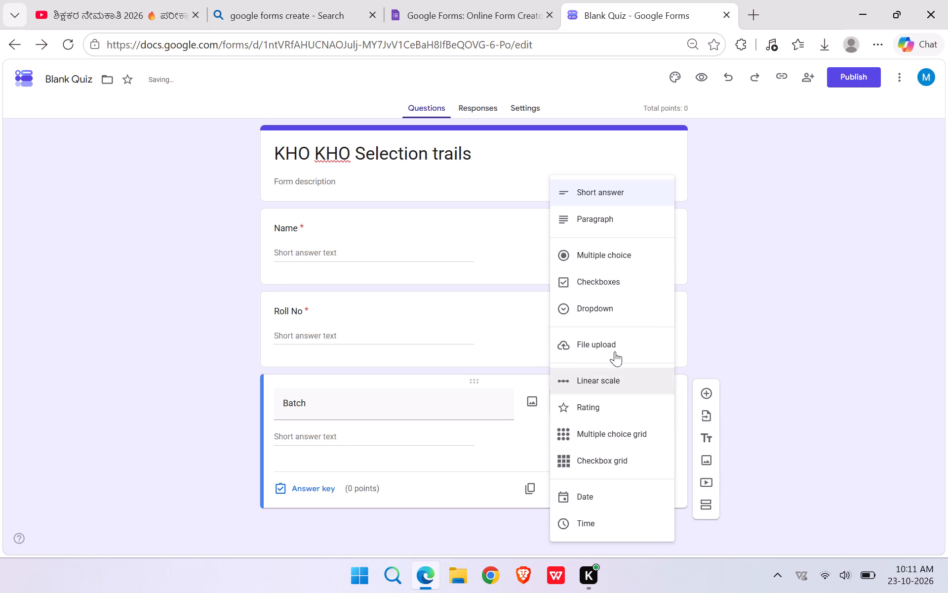
left_click(604, 256)
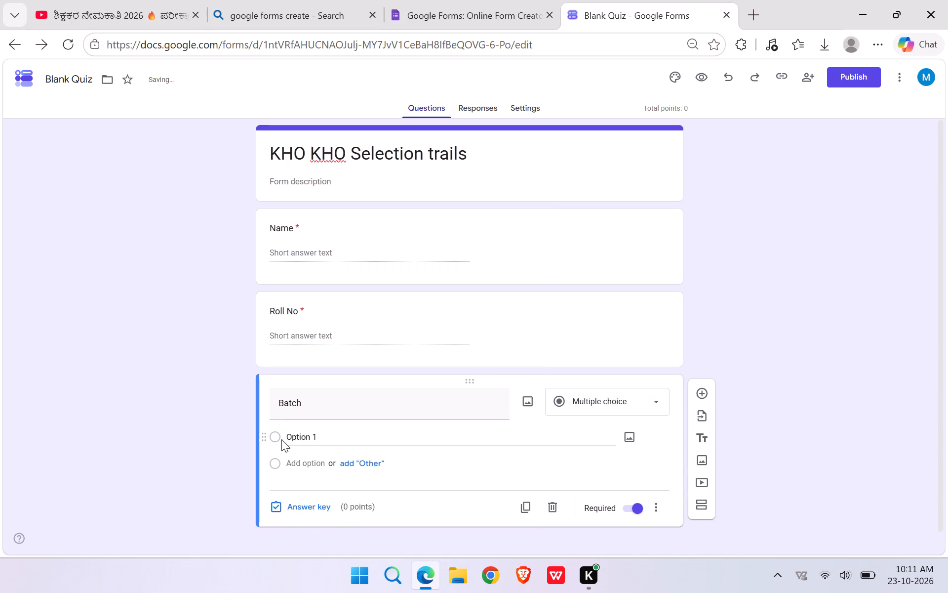
left_click(293, 437)
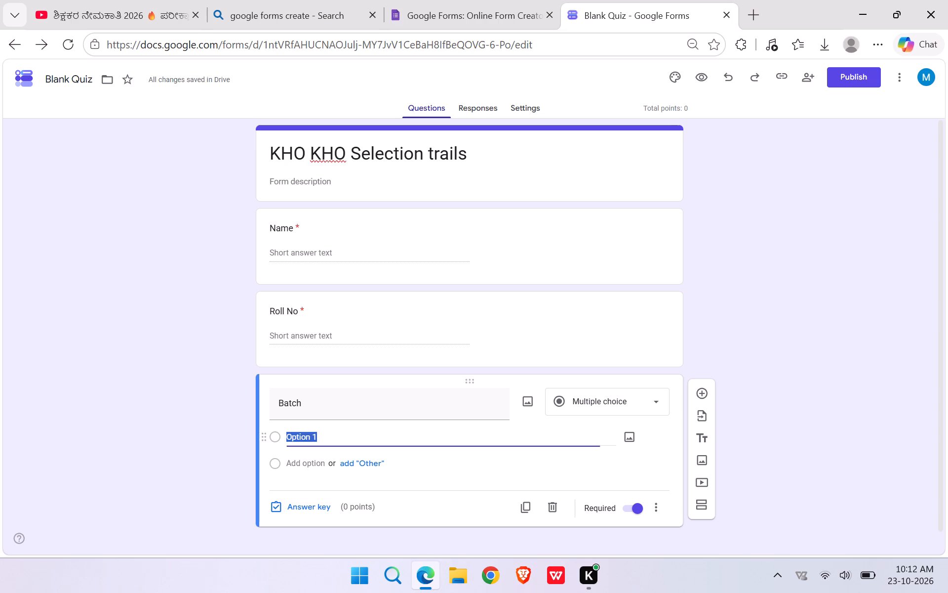
type("2024")
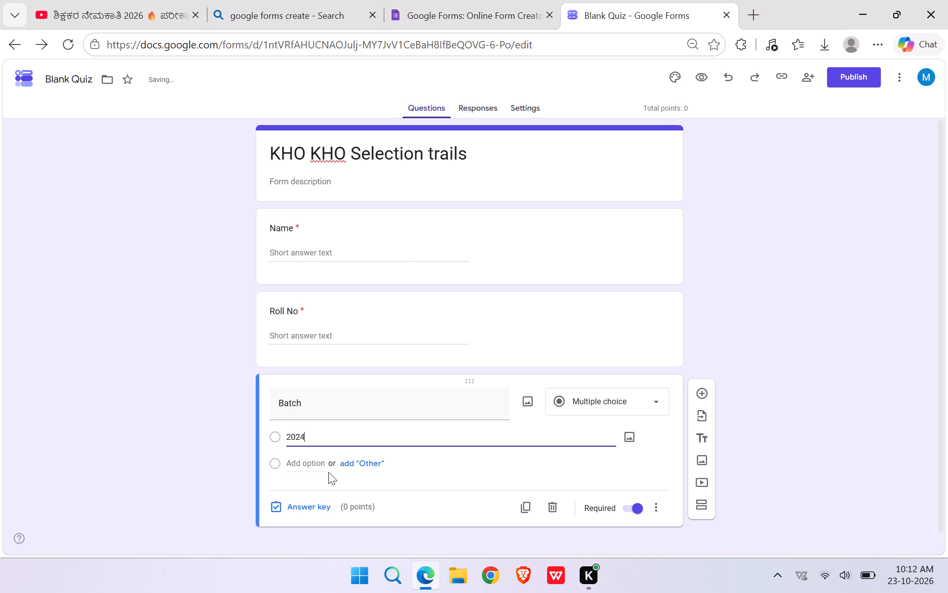
left_click(309, 463)
type("2025")
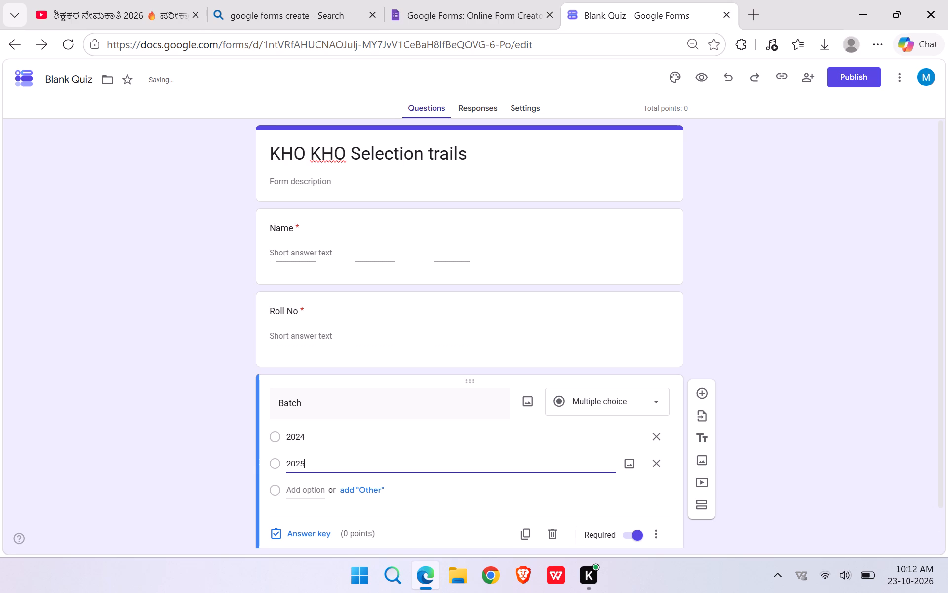
left_click(304, 491)
type("2026")
Duplicate the Batch question and change the copy's question type to Short answer.
scroll(478, 453, "down", 2)
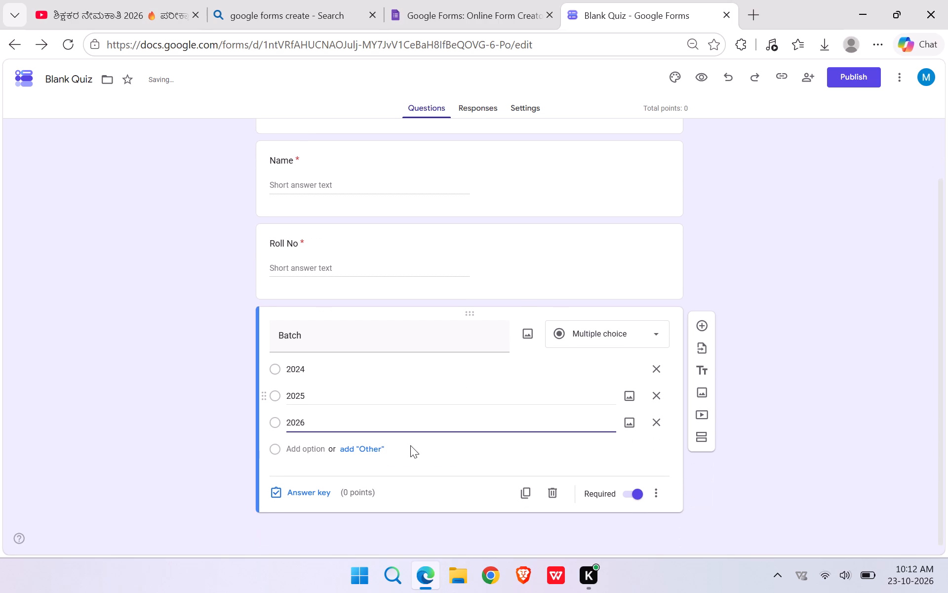
left_click(527, 491)
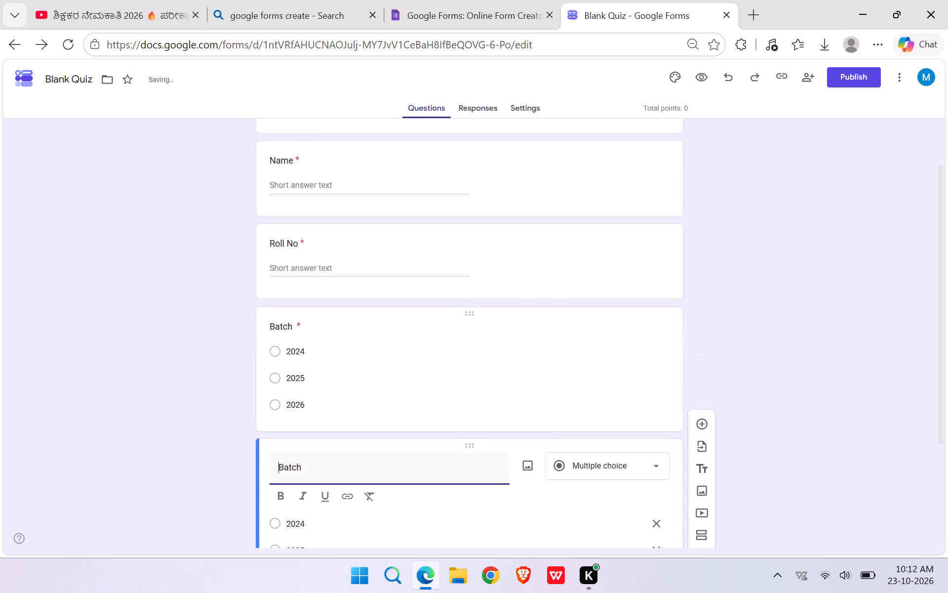
scroll(417, 373, "down", 2)
scroll(325, 315, "up", 1)
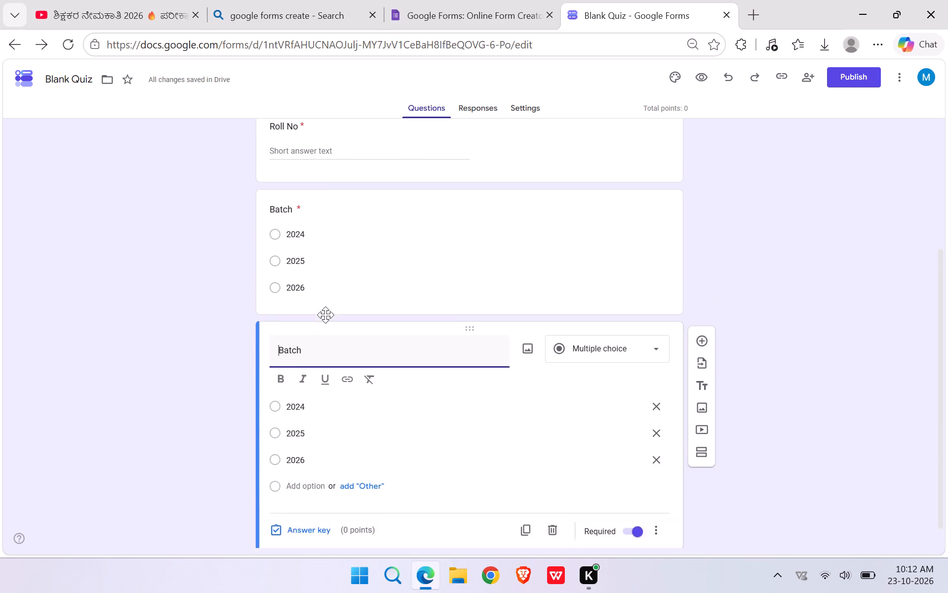
scroll(378, 373, "up", 7)
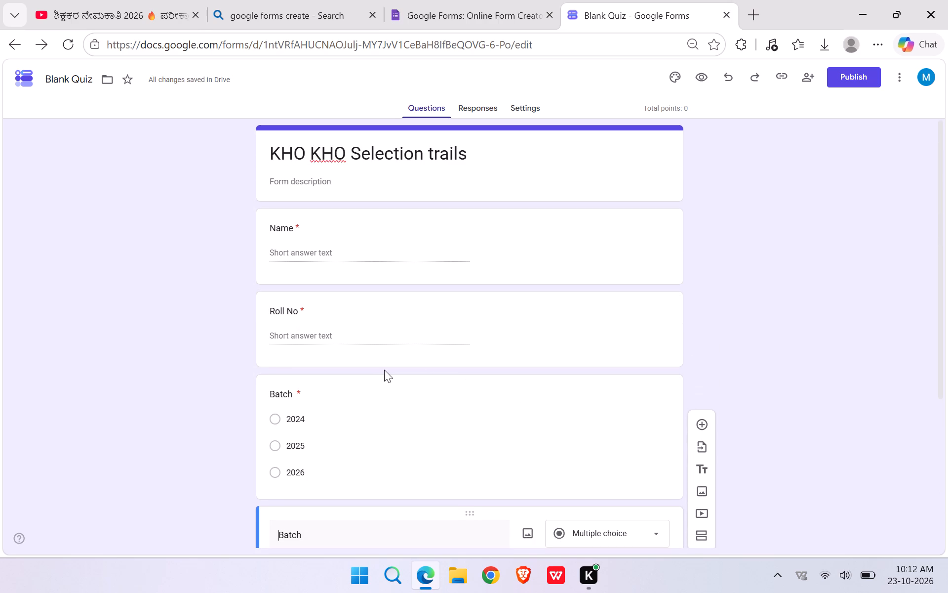
scroll(556, 319, "down", 2)
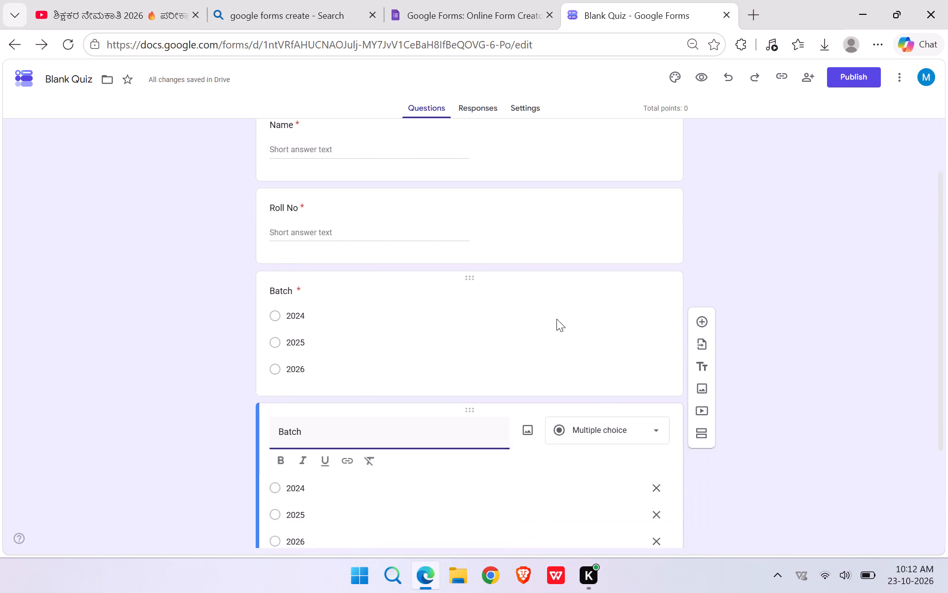
left_click(605, 397)
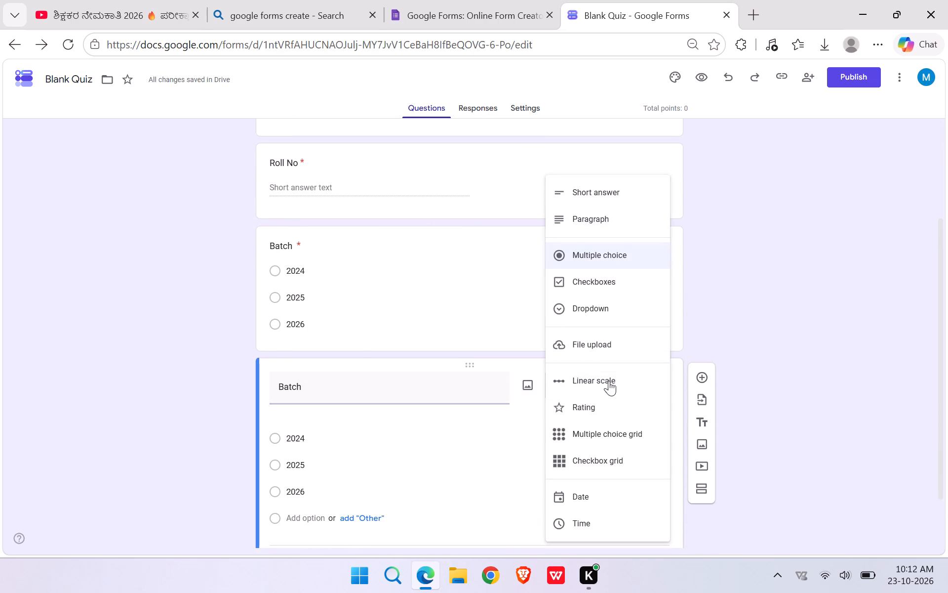
left_click(592, 191)
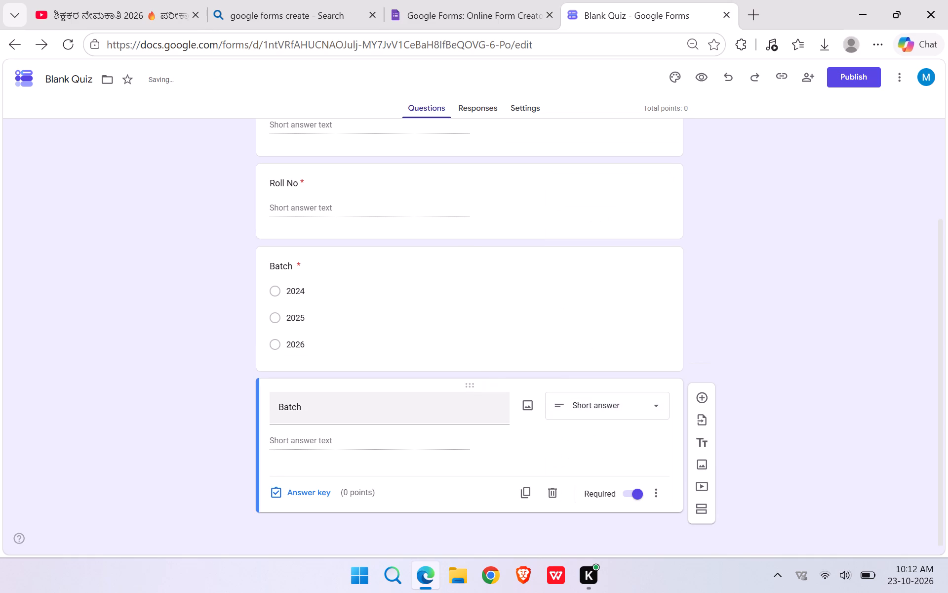
Replace the text of the duplicated Batch question with "Certificates if any".
left_click(326, 412)
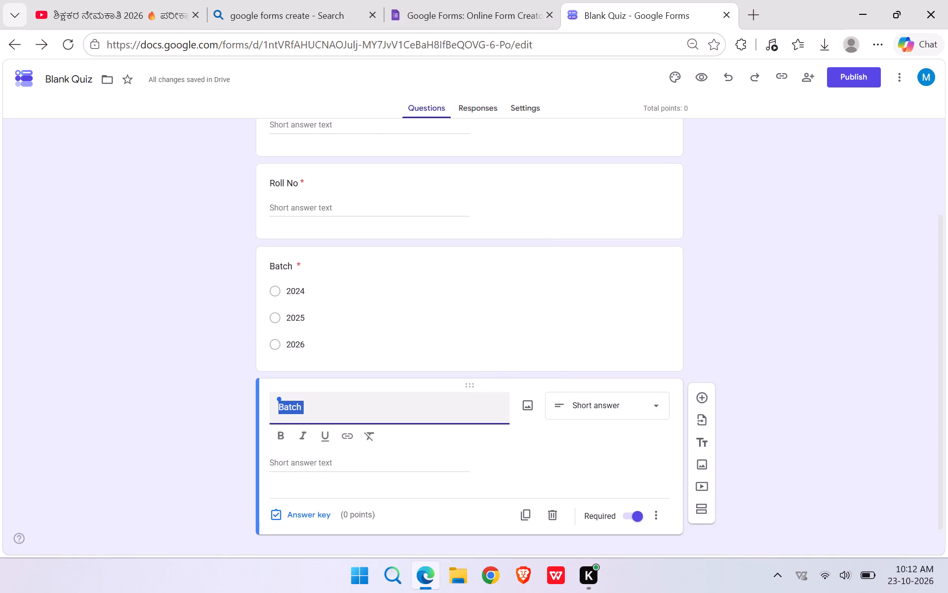
key("BackSpace")
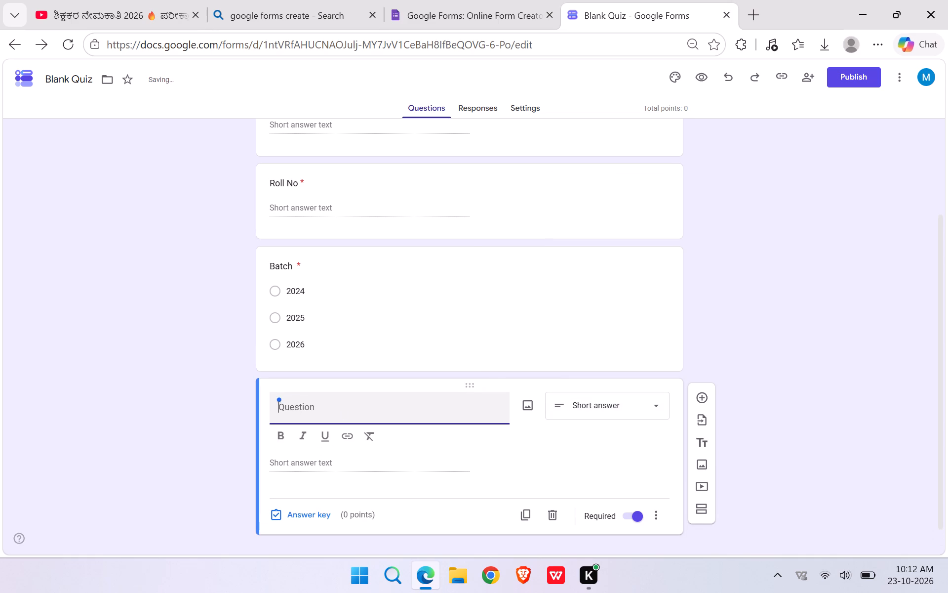
type("Certifiva")
key("BackSpace")
key("BackSpace")
type("cates")
key("space")
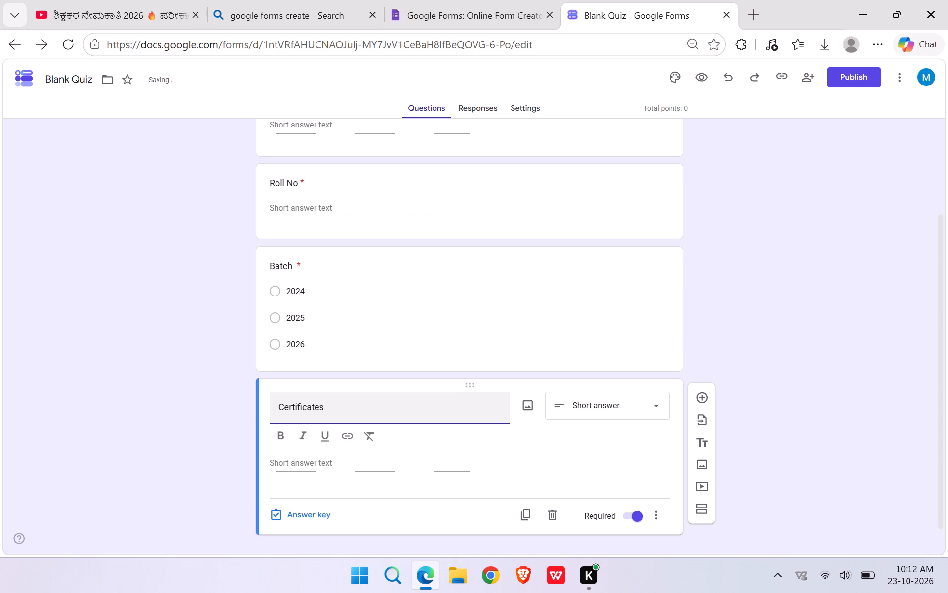
type("if any")
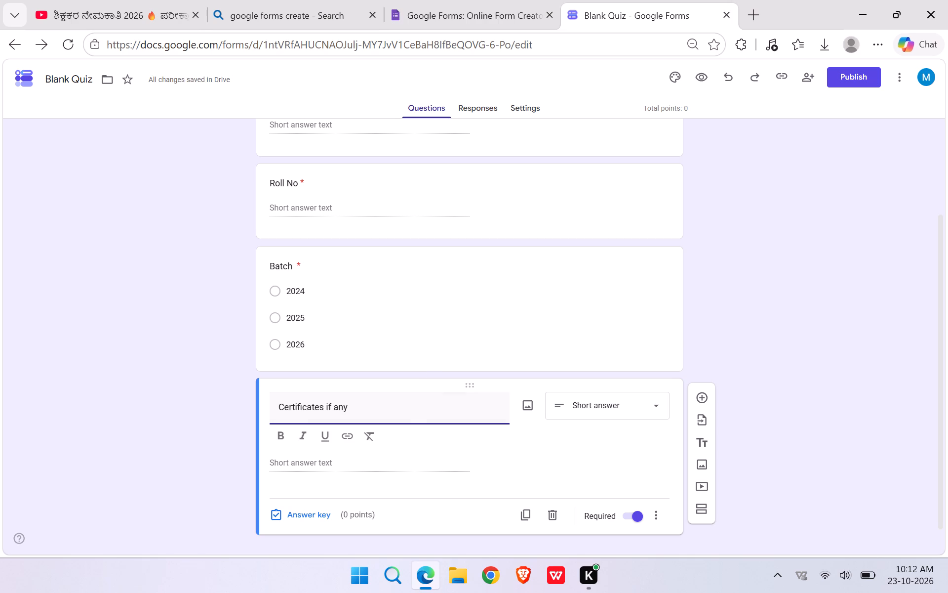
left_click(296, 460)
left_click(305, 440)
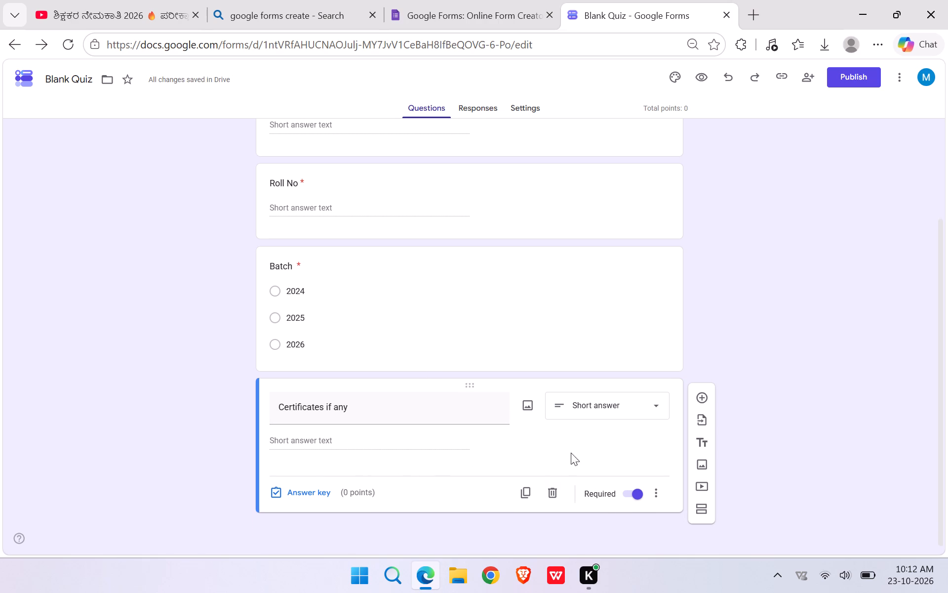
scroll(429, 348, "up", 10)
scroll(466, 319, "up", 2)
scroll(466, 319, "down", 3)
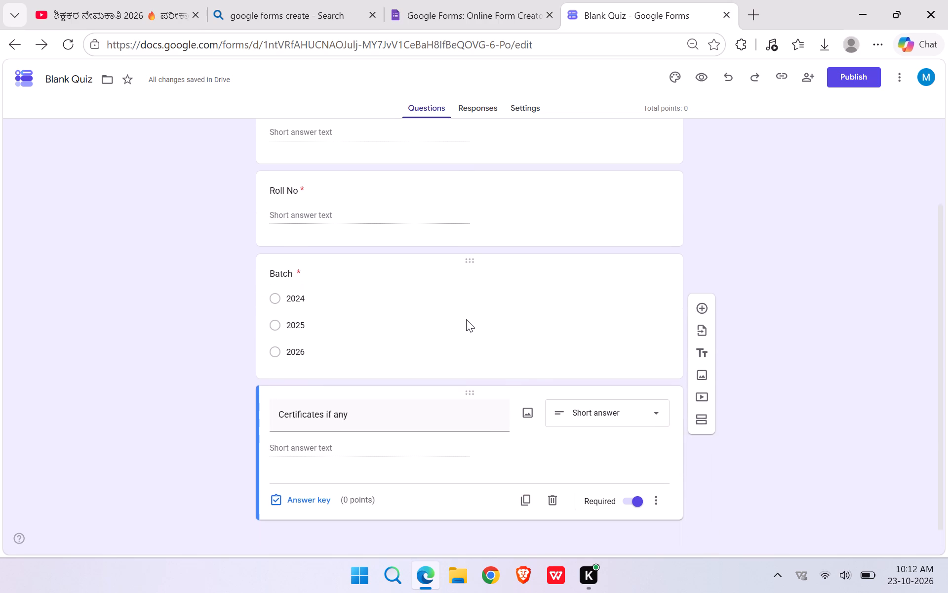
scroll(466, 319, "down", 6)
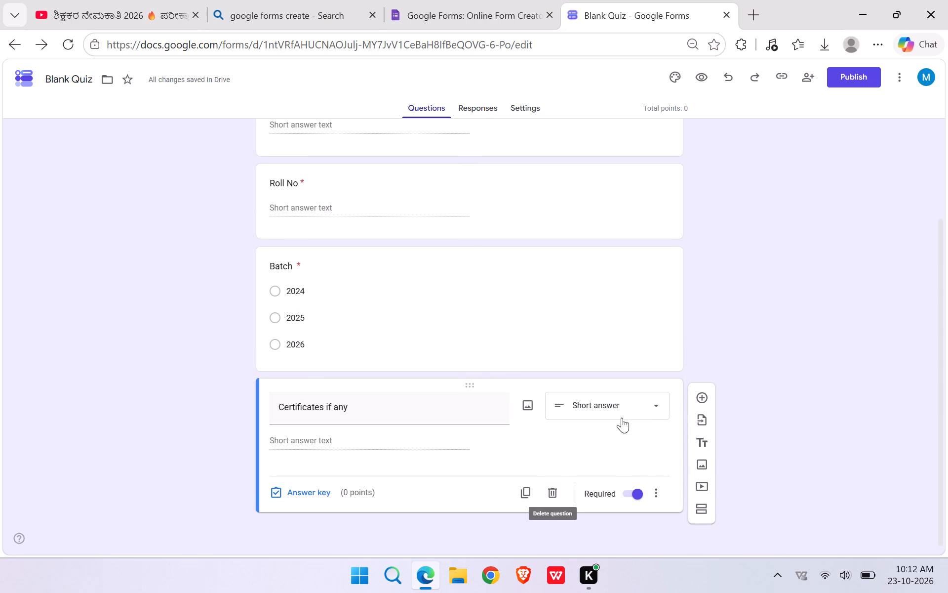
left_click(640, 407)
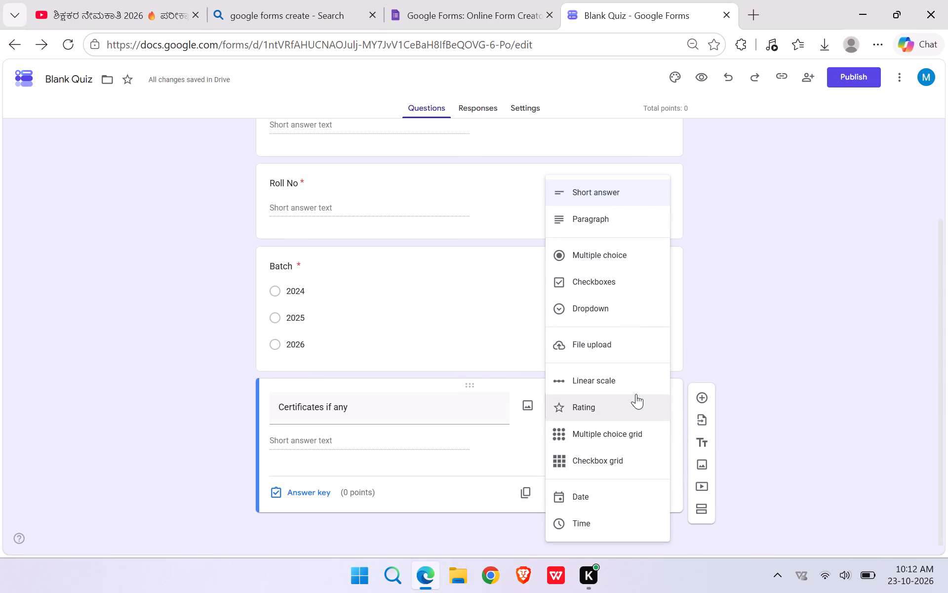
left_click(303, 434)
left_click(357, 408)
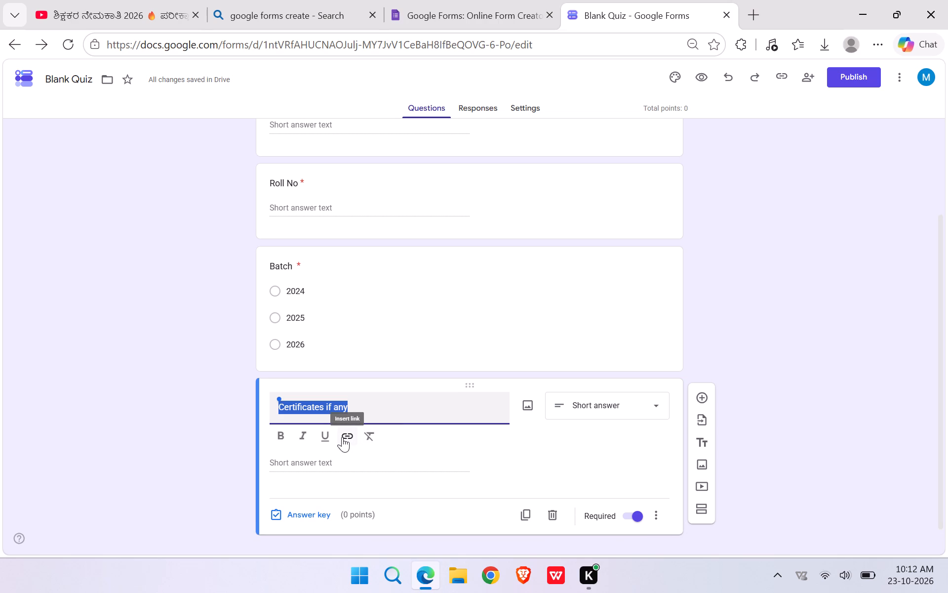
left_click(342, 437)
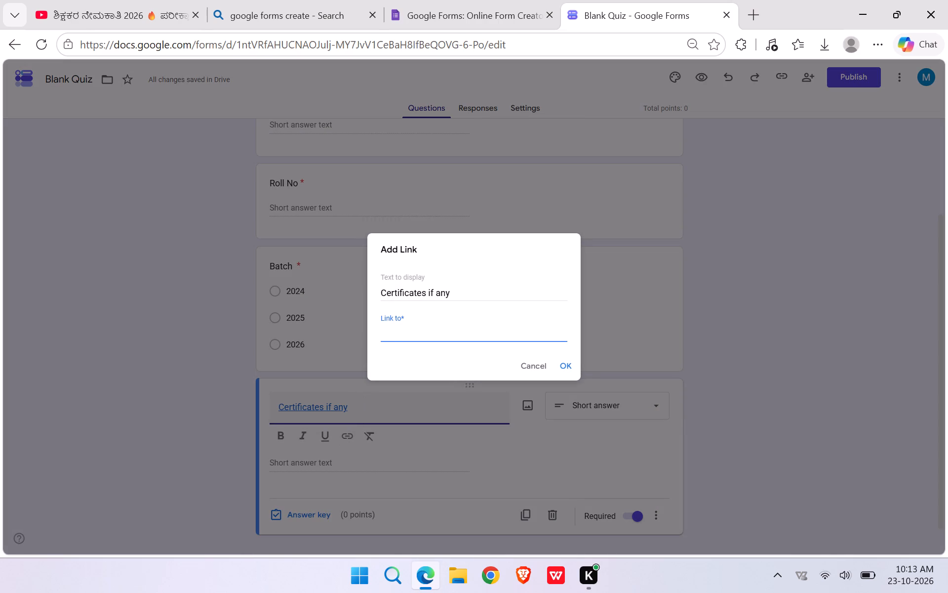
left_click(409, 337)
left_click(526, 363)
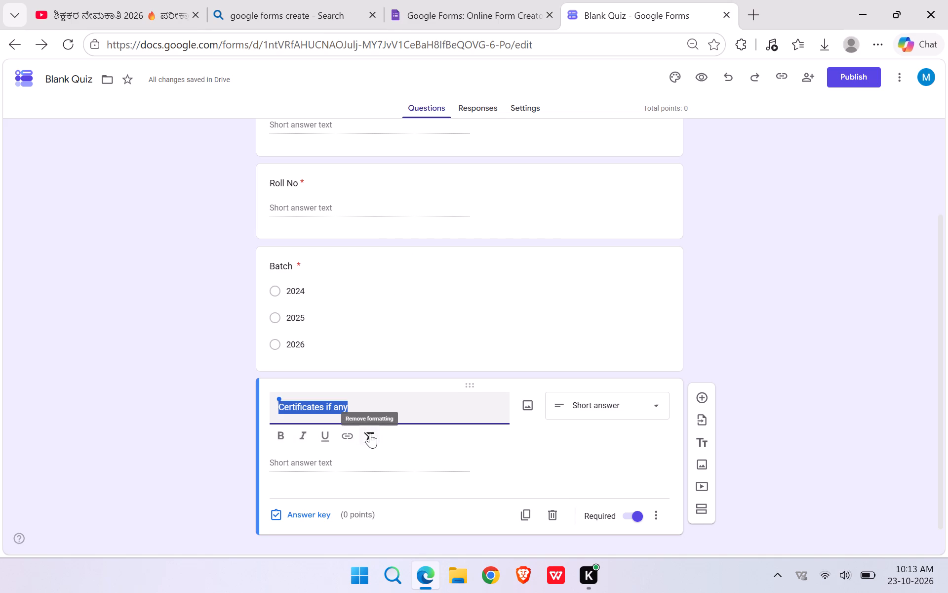
Delete the "Certificates if any" question from the form.
left_click(368, 407)
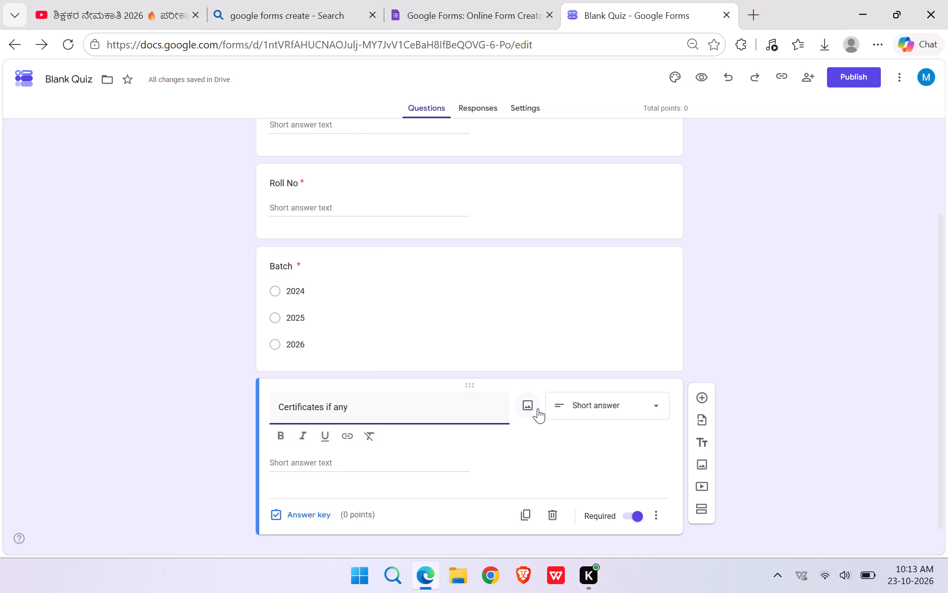
left_click(327, 463)
left_click(371, 410)
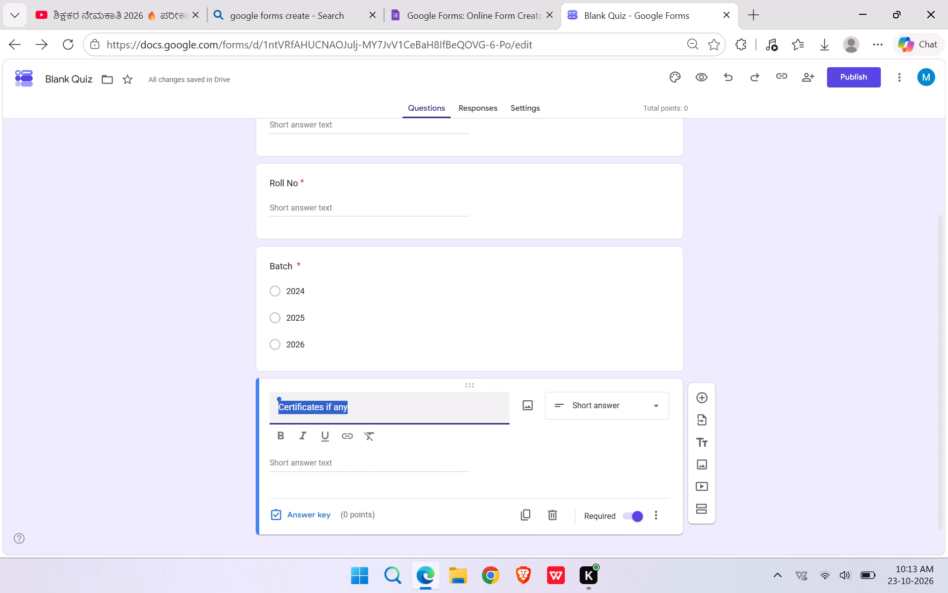
key("BackSpace")
left_click(549, 511)
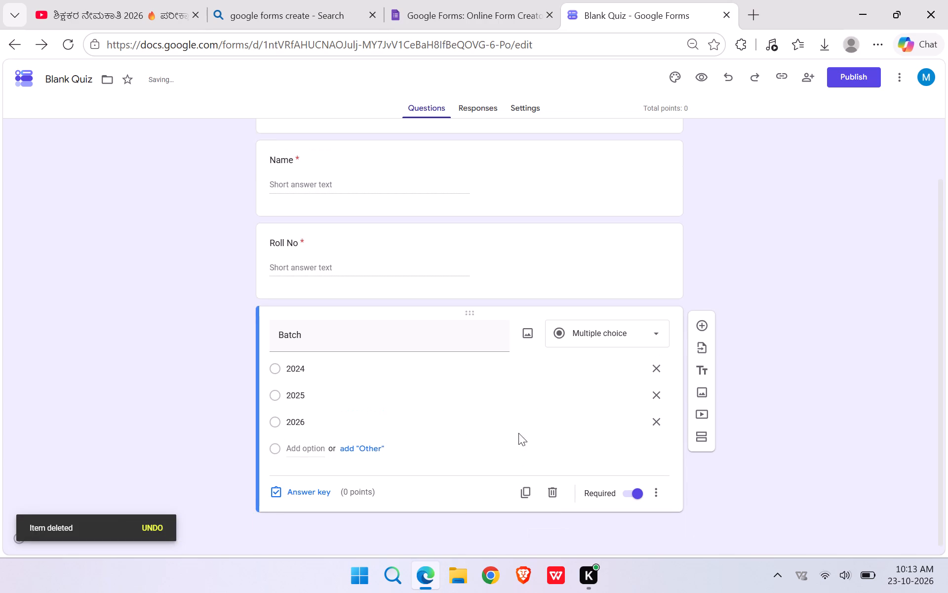
Change the Batch question's type from multiple choice to Checkboxes.
scroll(534, 433, "up", 2)
scroll(467, 344, "up", 4)
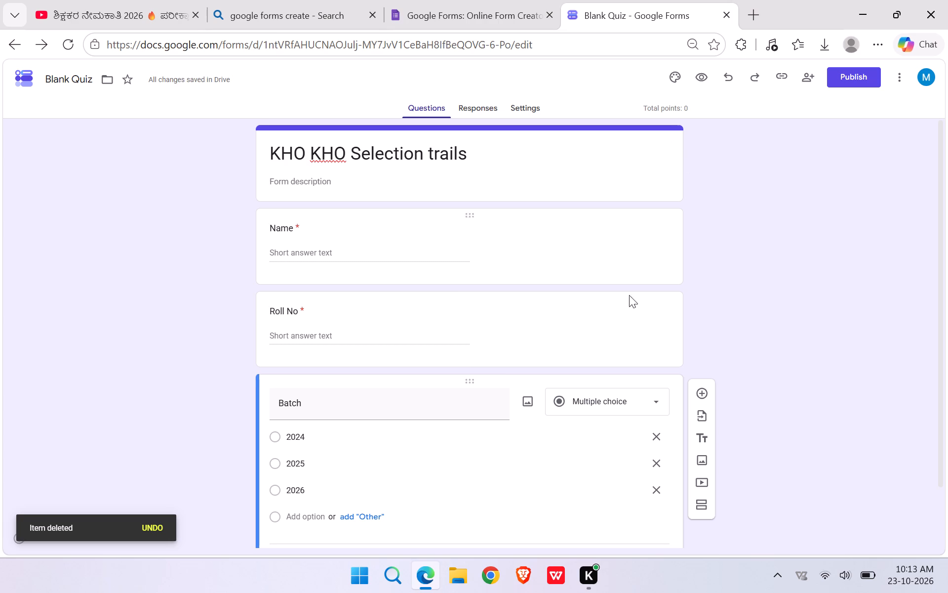
scroll(600, 344, "down", 1)
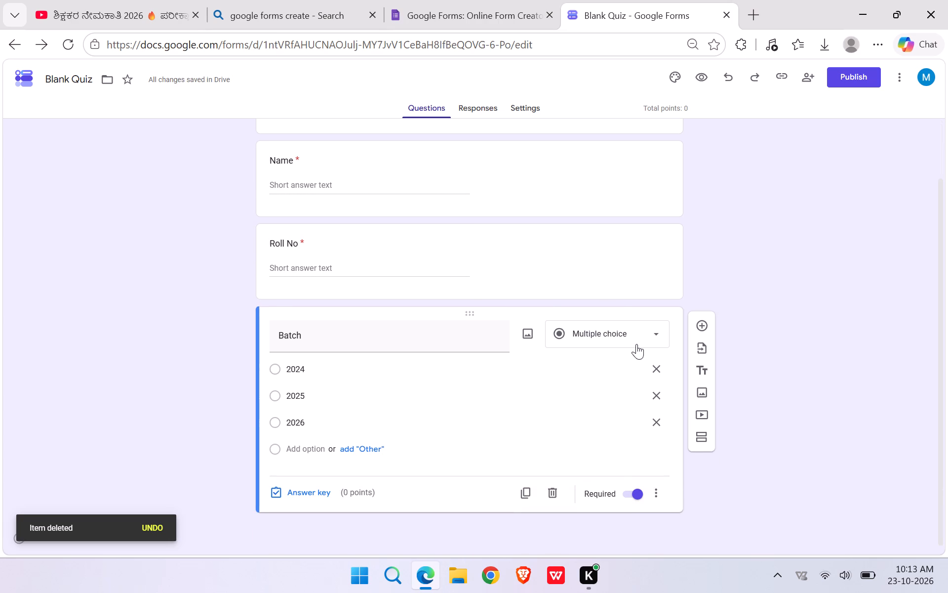
left_click(633, 334)
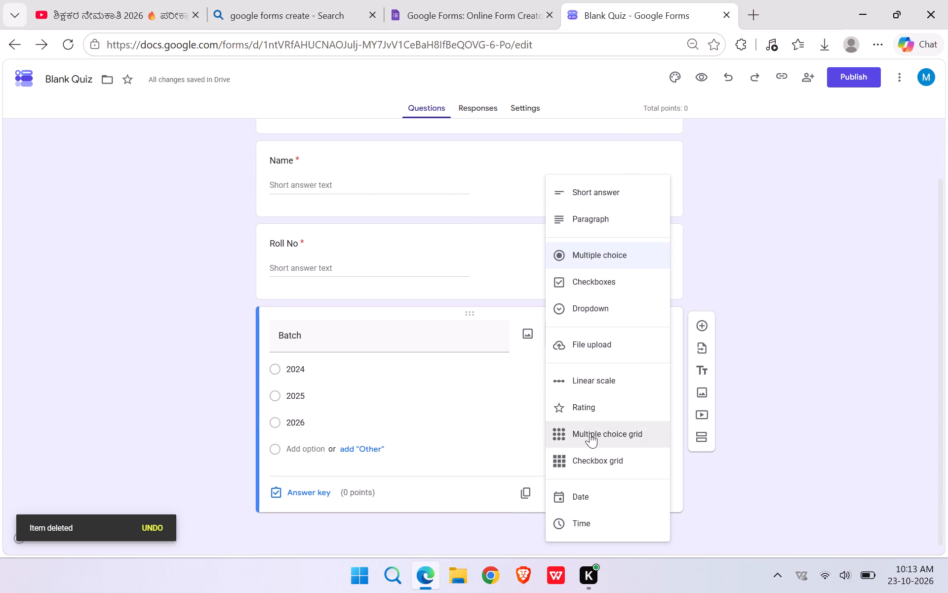
left_click(607, 290)
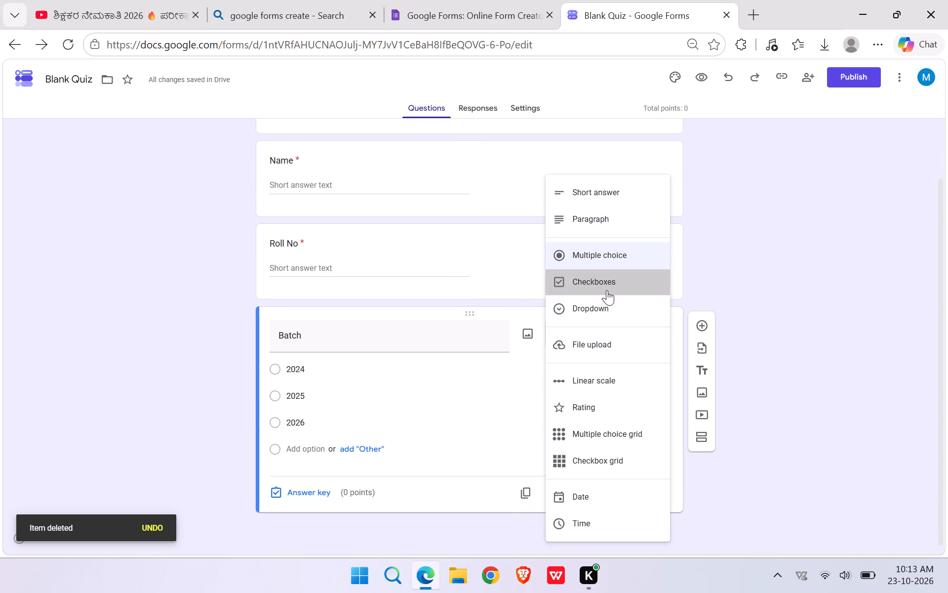
left_click(620, 332)
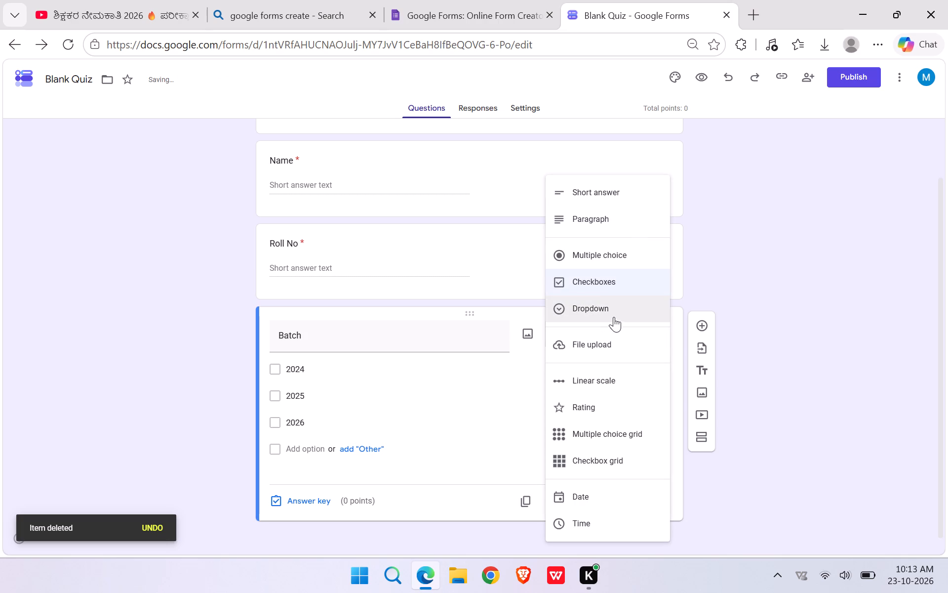
left_click(597, 253)
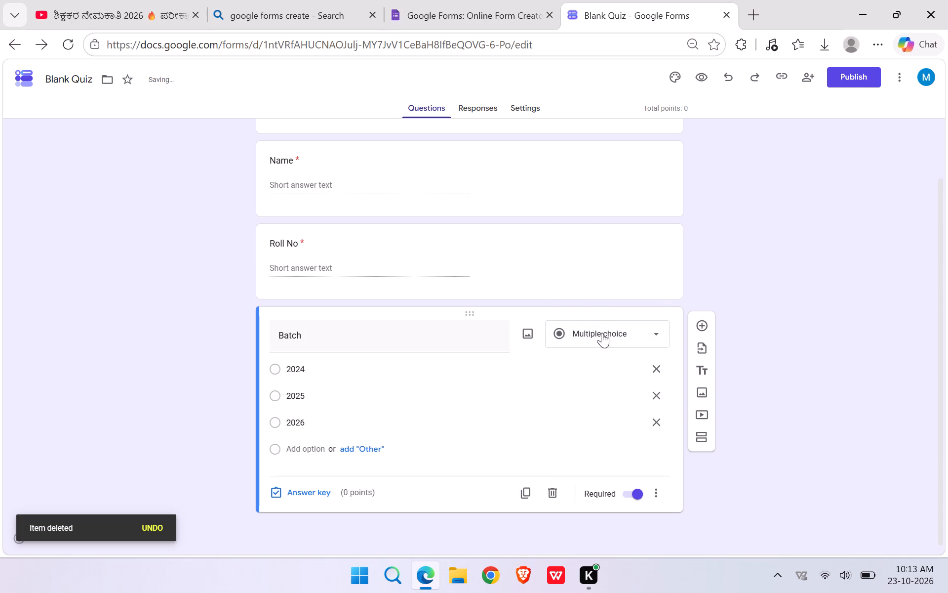
left_click(602, 333)
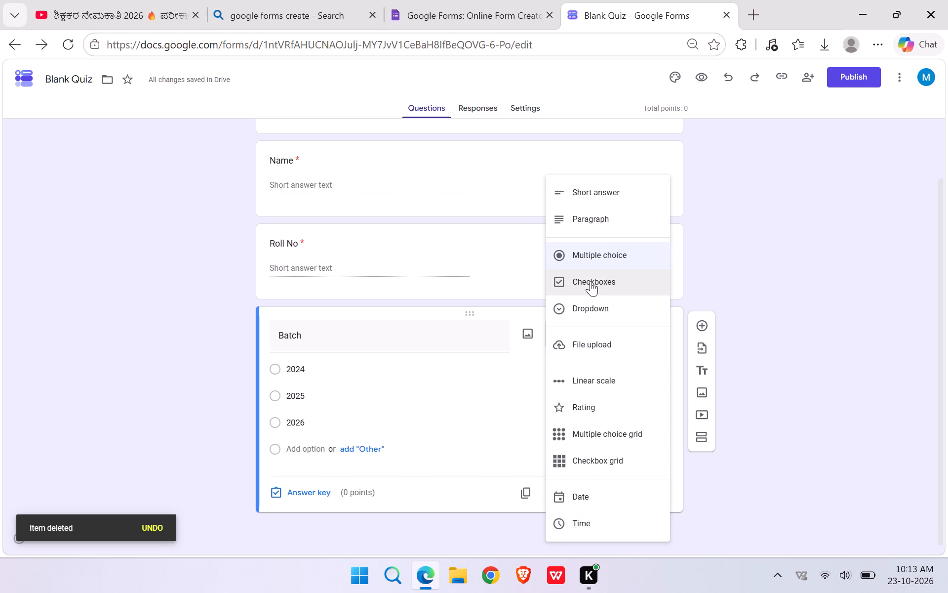
left_click(591, 281)
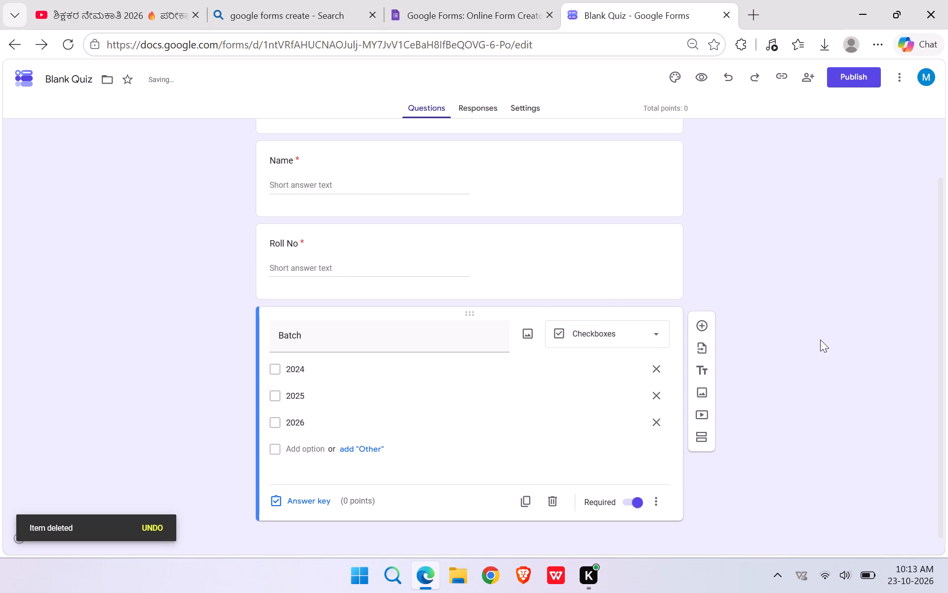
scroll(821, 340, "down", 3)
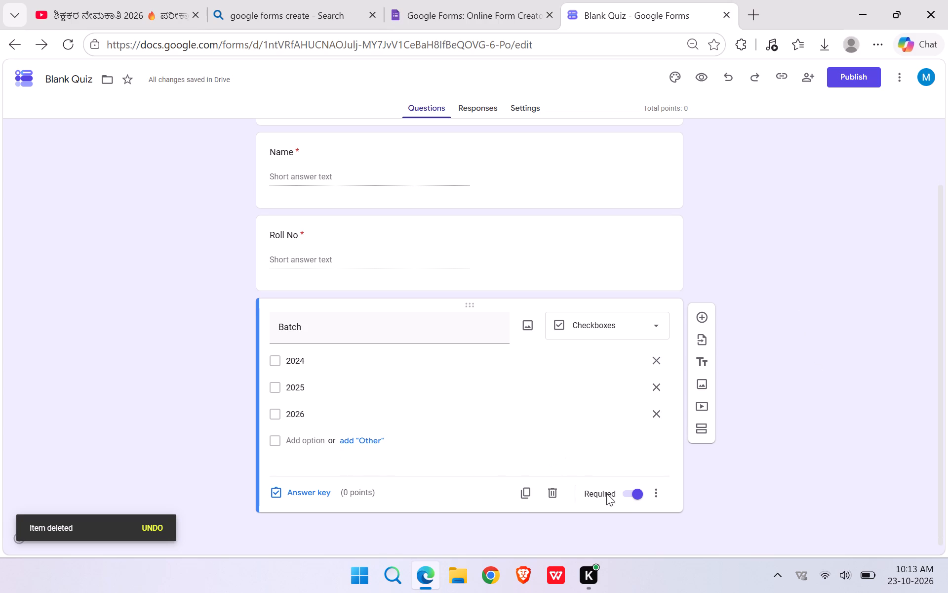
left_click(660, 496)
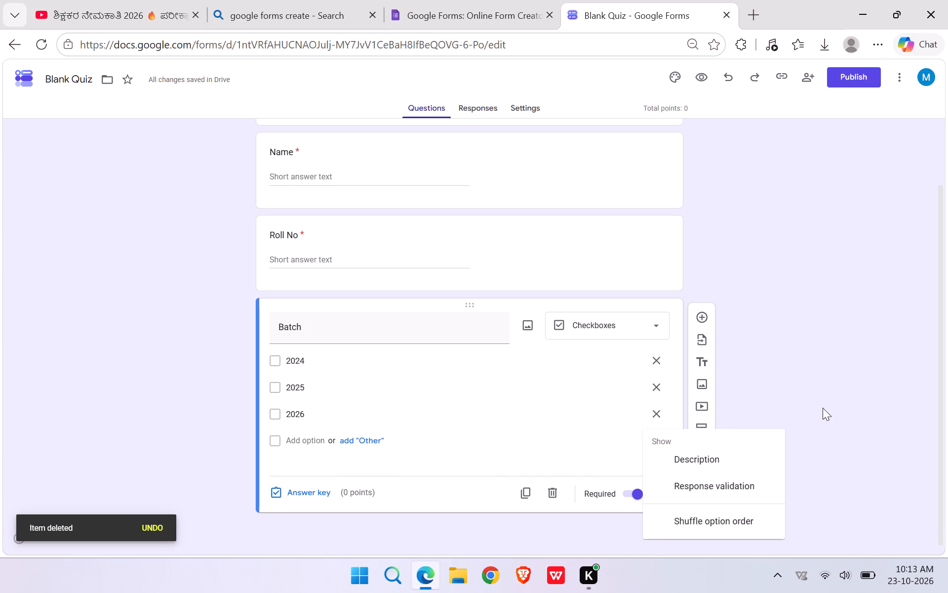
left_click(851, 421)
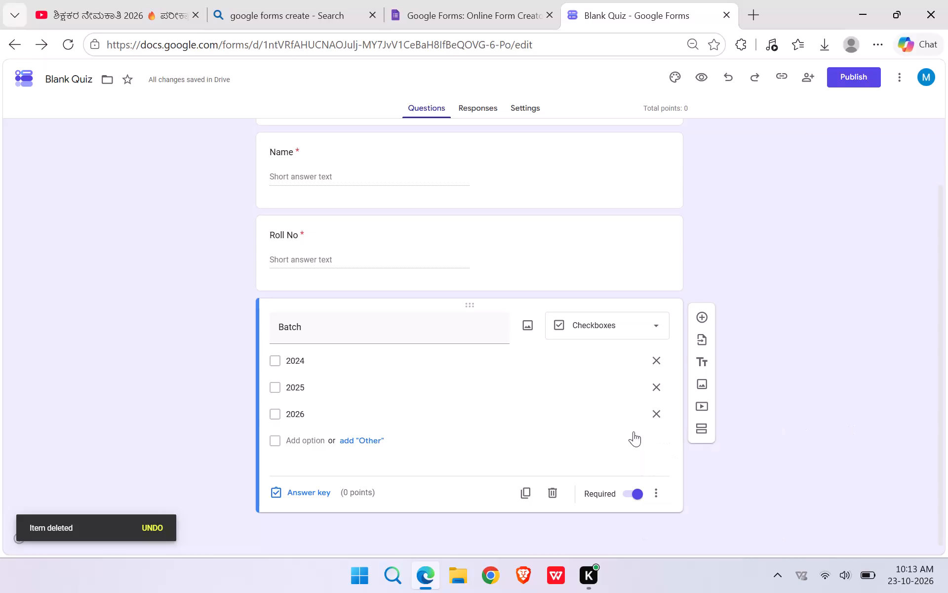
Extend the form title with "for inter IIITs" after "Selection trails", with "for" in lowercase.
scroll(465, 406, "up", 5)
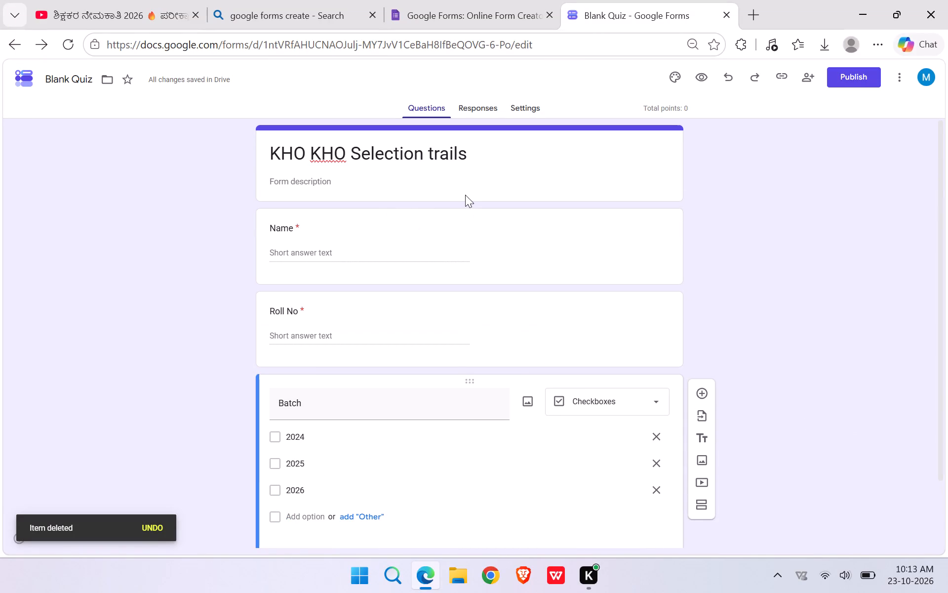
left_click(320, 139)
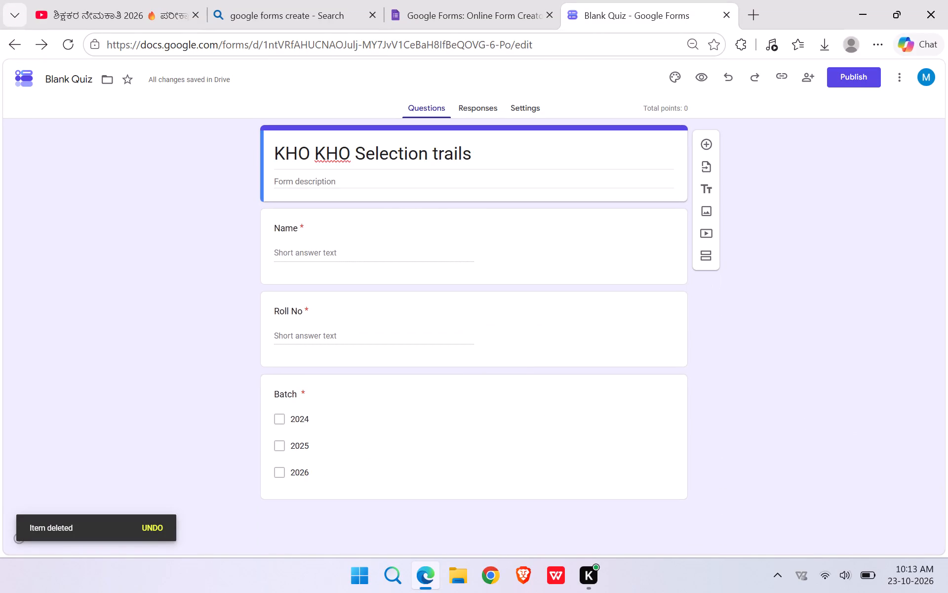
left_click(357, 155)
left_click(482, 158)
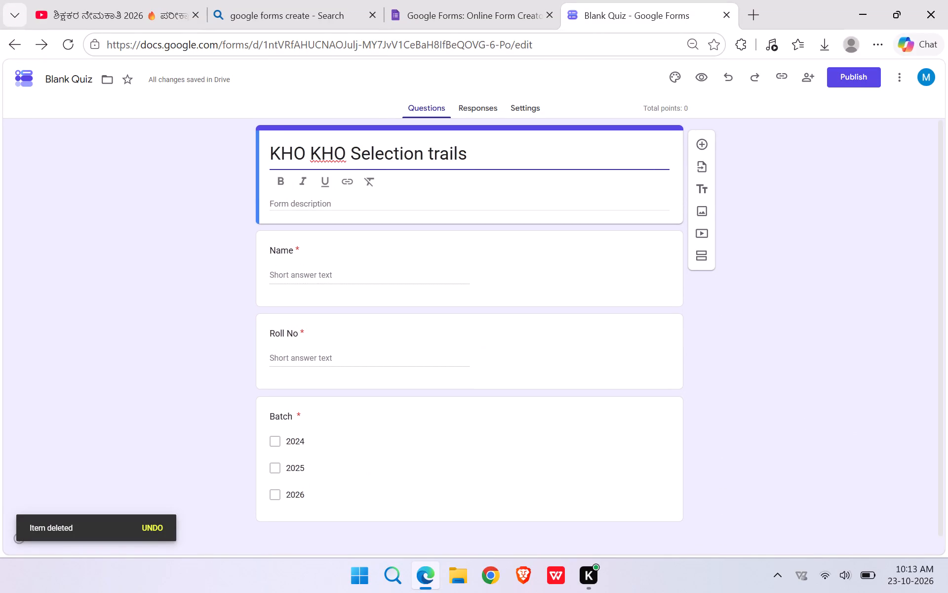
key("BackSpace")
key("space")
key("space")
key("BackSpace")
key("BackSpace")
key("space")
type("For")
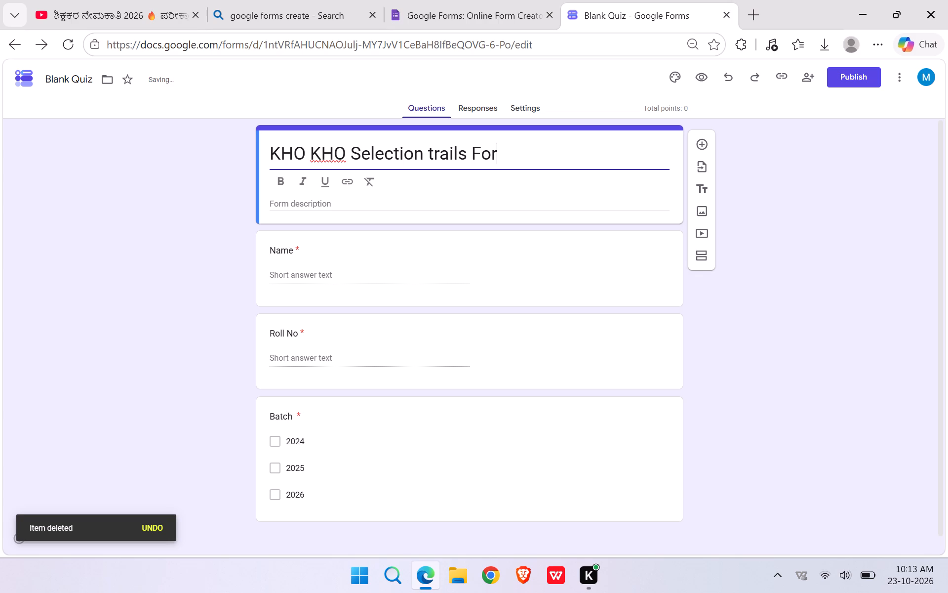
key("space")
type("inter IIIT")
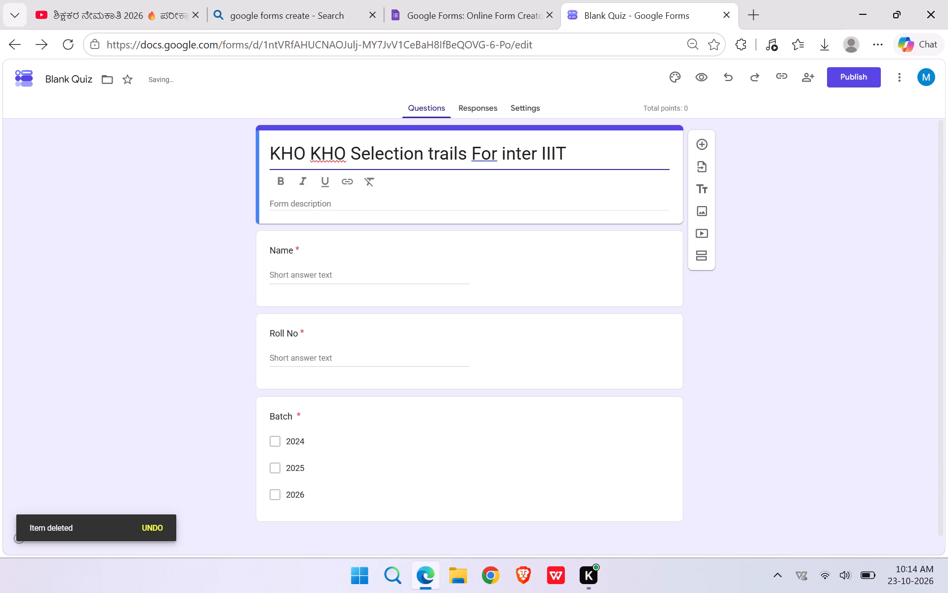
key("s")
left_click(482, 153)
key("BackSpace")
key("f")
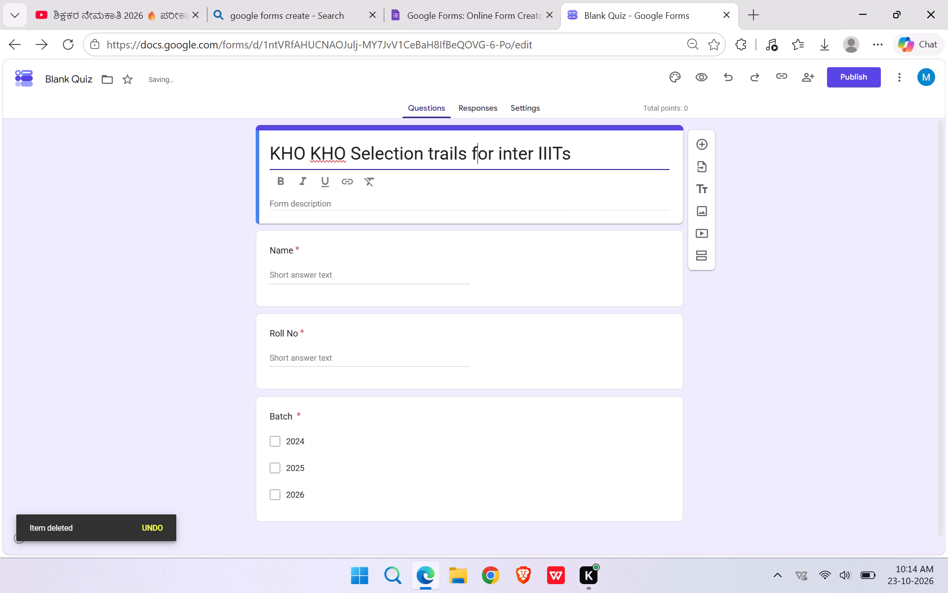
Change "KHO KHO" in the form title to "Kho Kho", keeping a single space between the words.
left_click(346, 150)
key("BackSpace")
key("BackSpace")
type("ho")
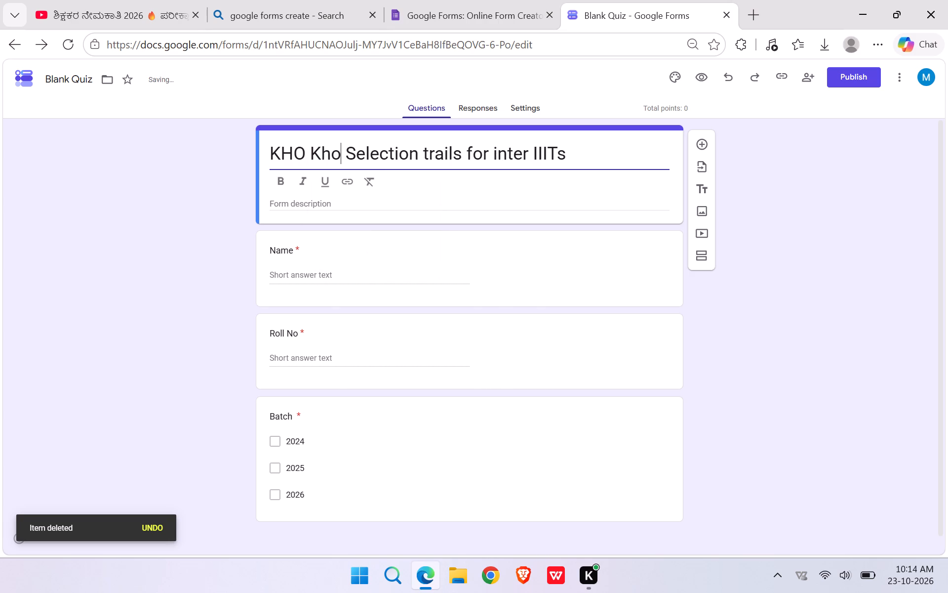
left_click(306, 150)
key("BackSpace")
key("BackSpace")
type("ho")
key("space")
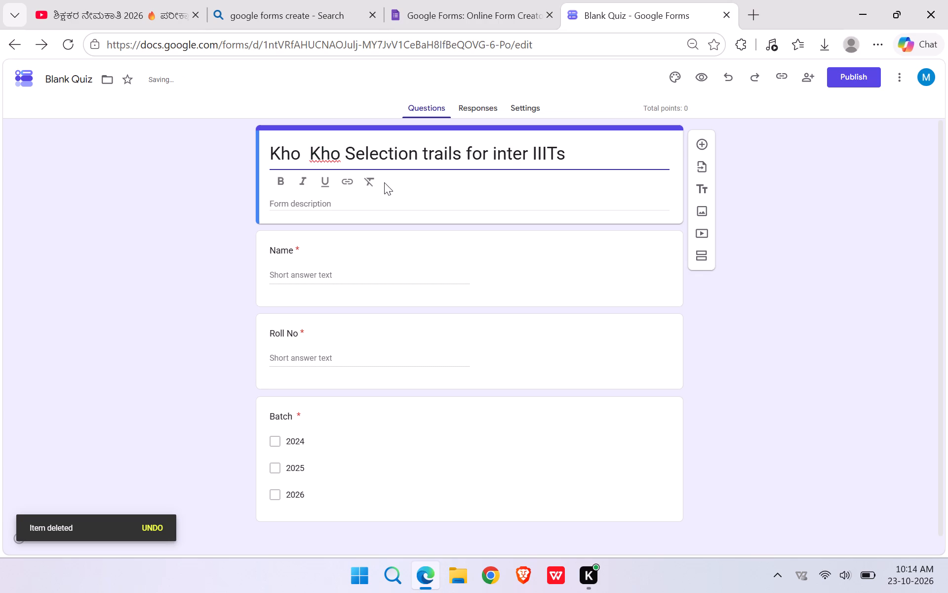
key("Right")
key("BackSpace")
key("BackSpace")
key("space")
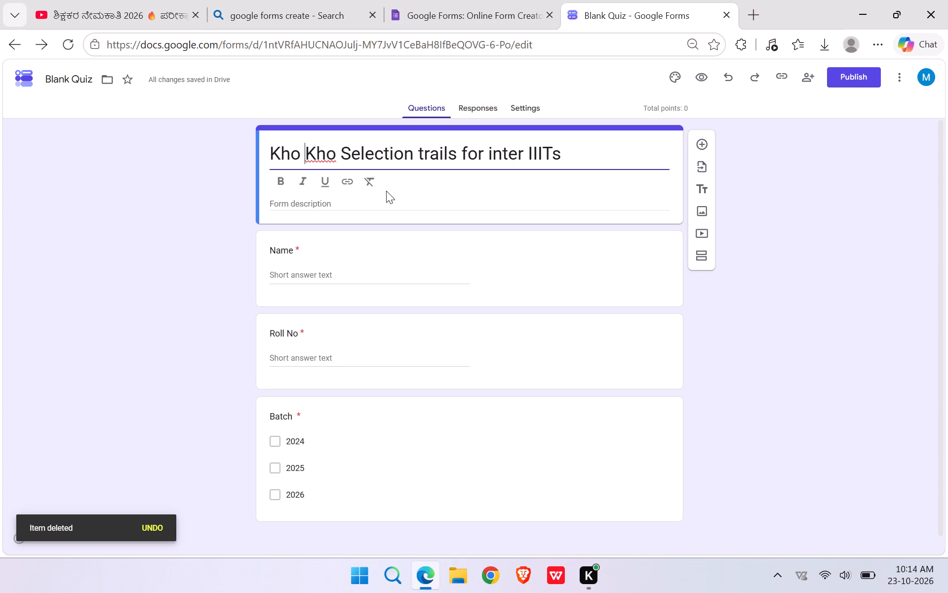
Change "Selection" in the form title to lowercase "selection".
left_click(340, 151)
key("BackSpace")
key("space")
left_click(350, 152)
key("BackSpace")
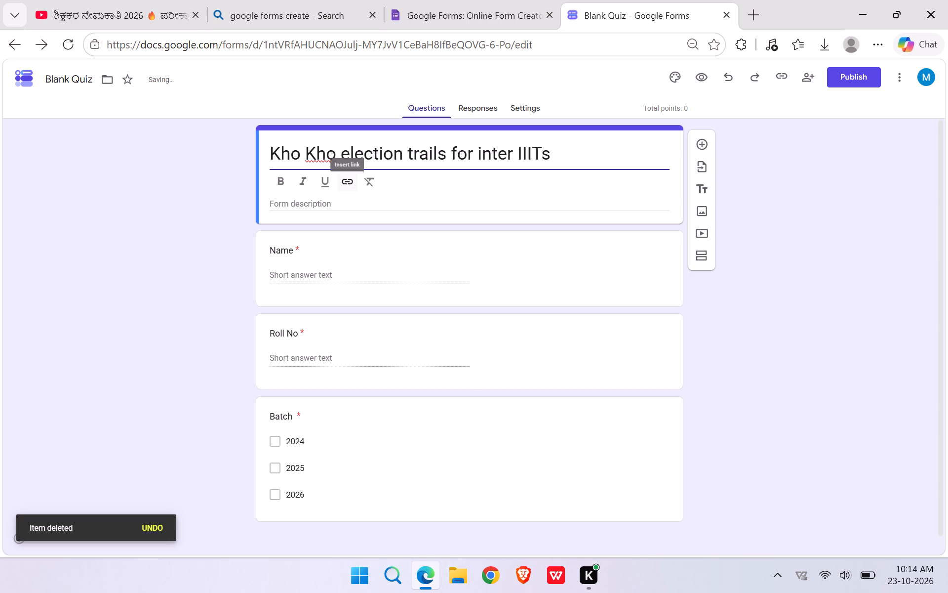
key("s")
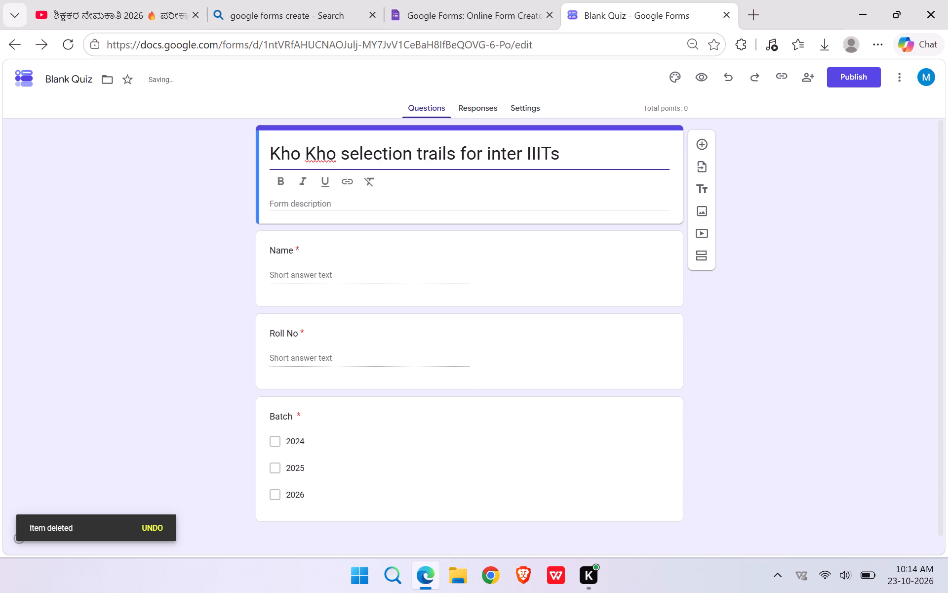
Make both initial letters of "Kho Kho" in the form title lowercase, giving "kho kho".
left_click(277, 155)
key("BackSpace")
key("h")
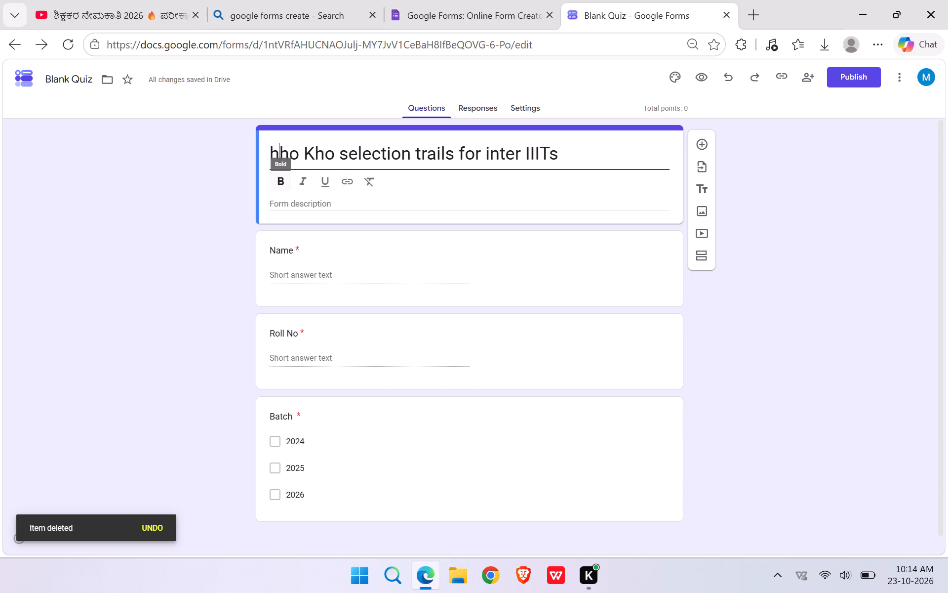
key("BackSpace")
key("k")
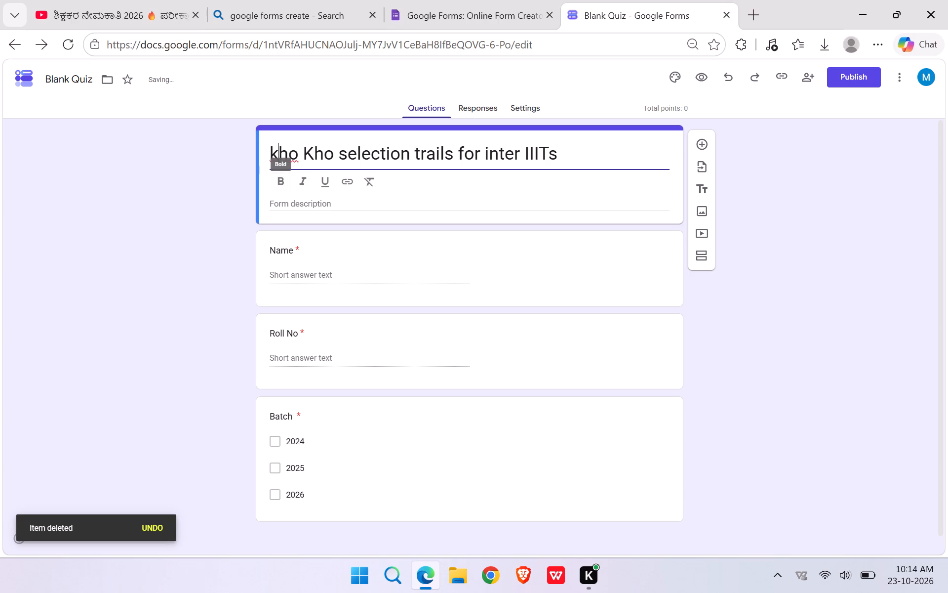
left_click(313, 150)
key("BackSpace")
key("k")
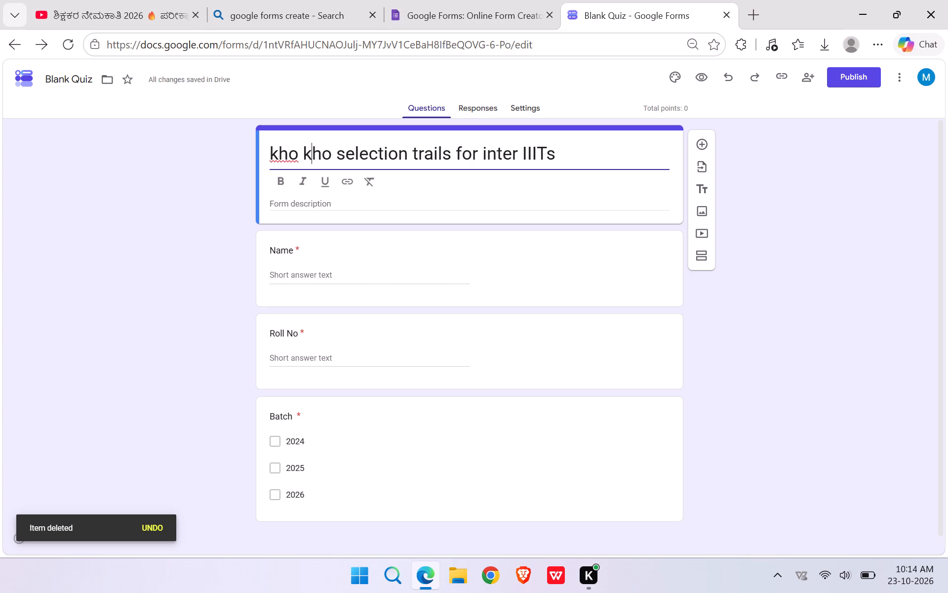
left_click(557, 152)
Review the Roll No and Name questions and the form's responses page.
left_click(306, 354)
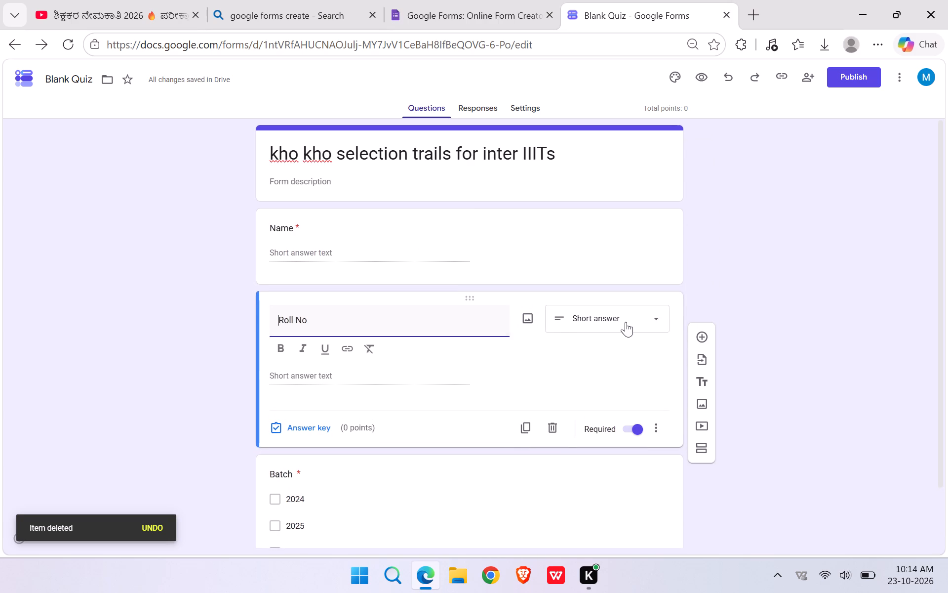
left_click(797, 319)
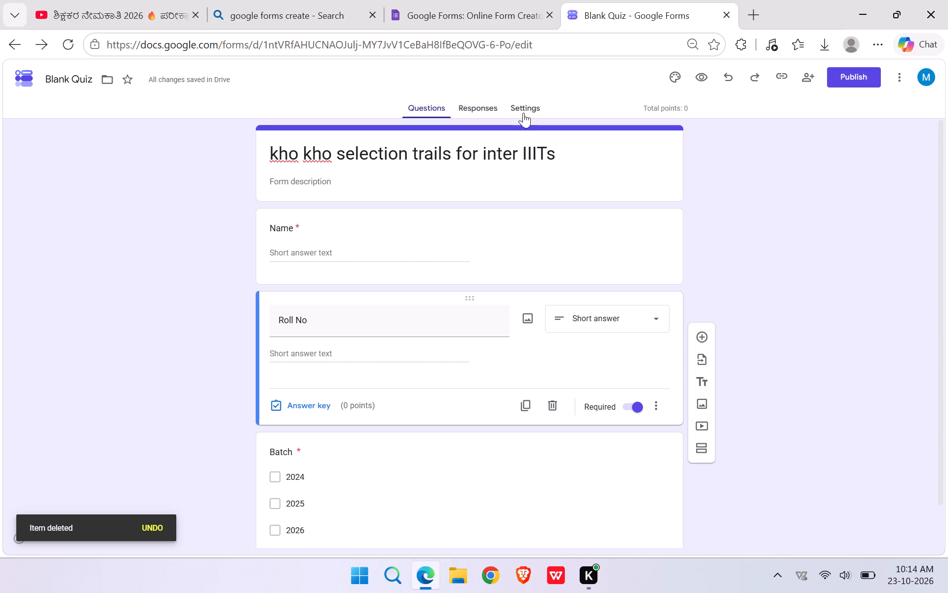
left_click(488, 107)
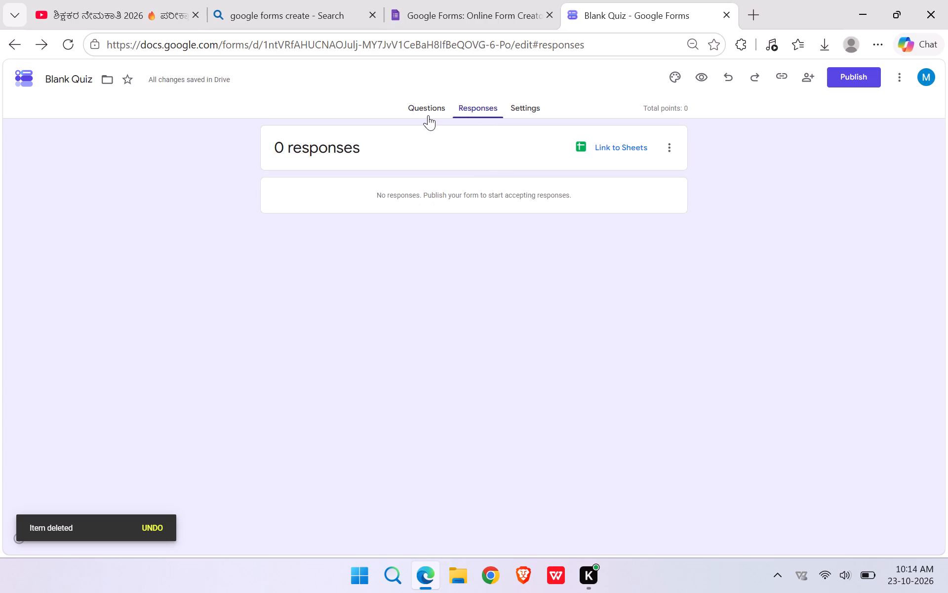
left_click(429, 110)
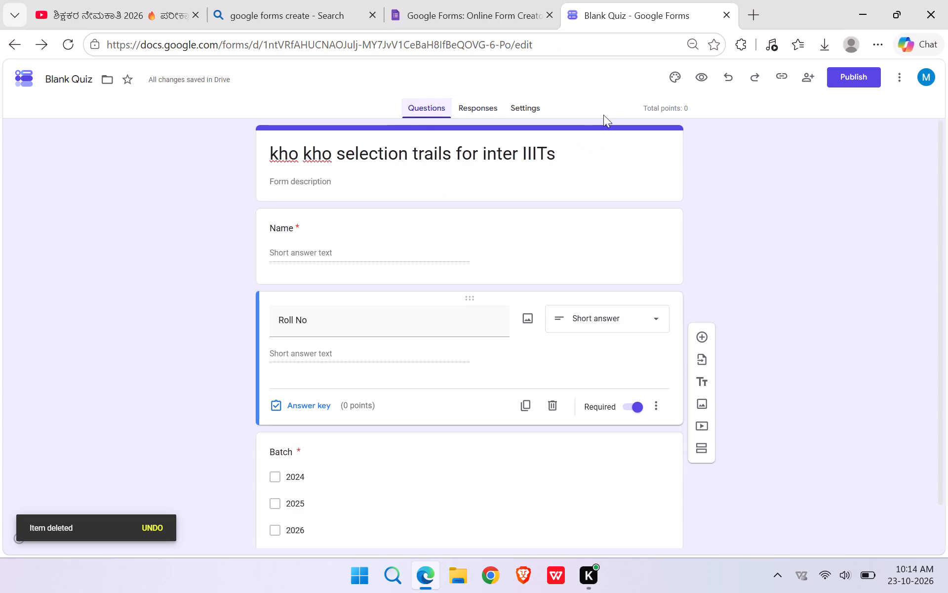
left_click(294, 245)
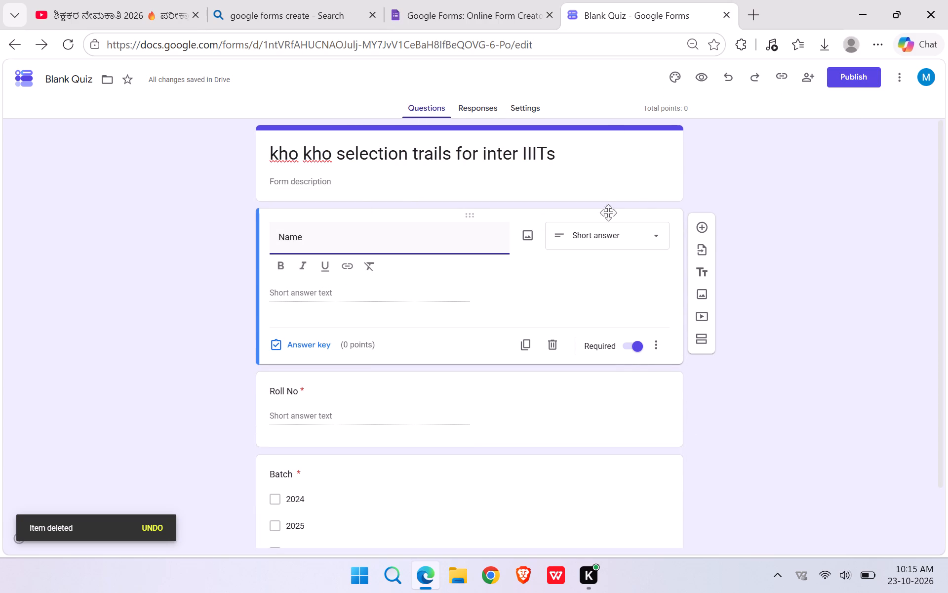
left_click(827, 254)
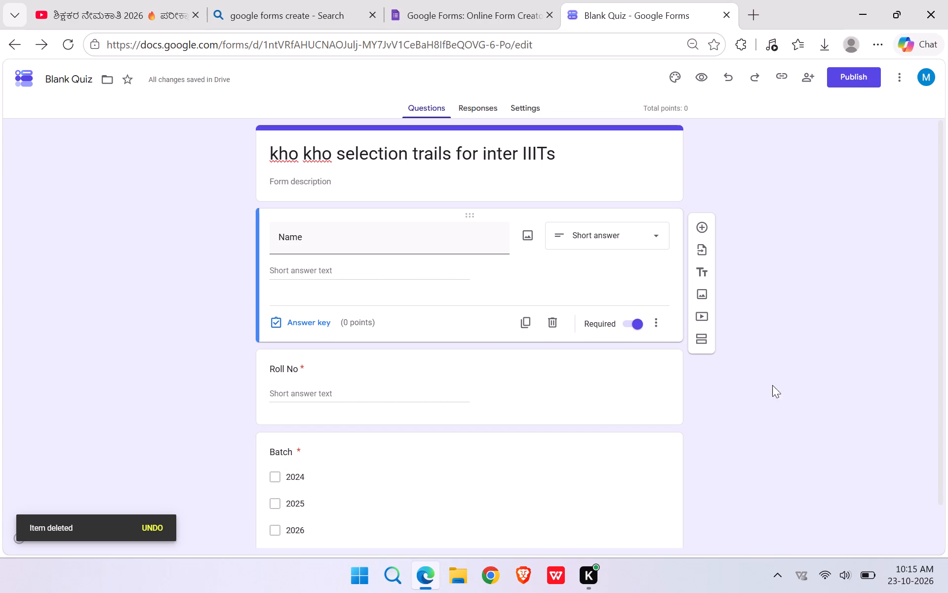
left_click(766, 431)
left_click(831, 236)
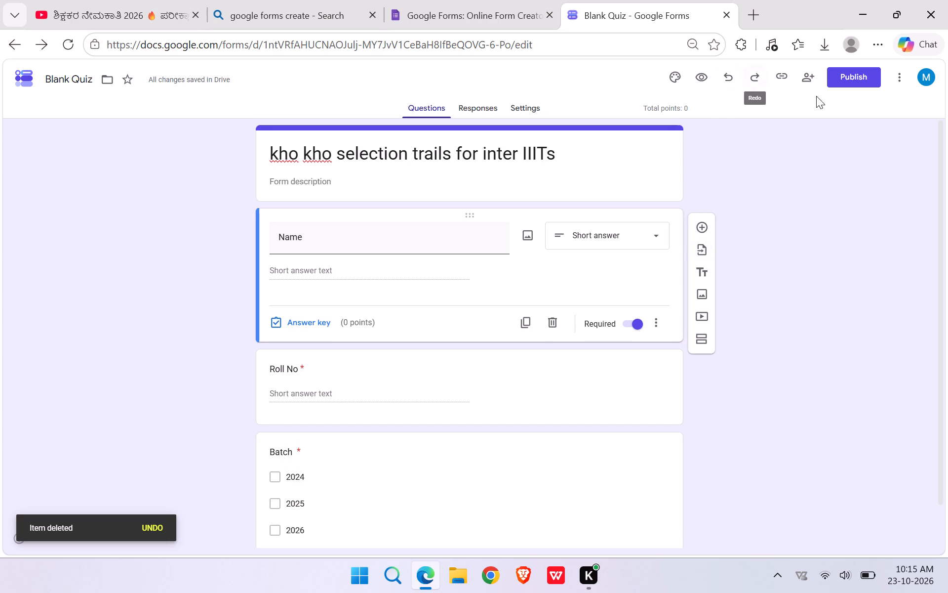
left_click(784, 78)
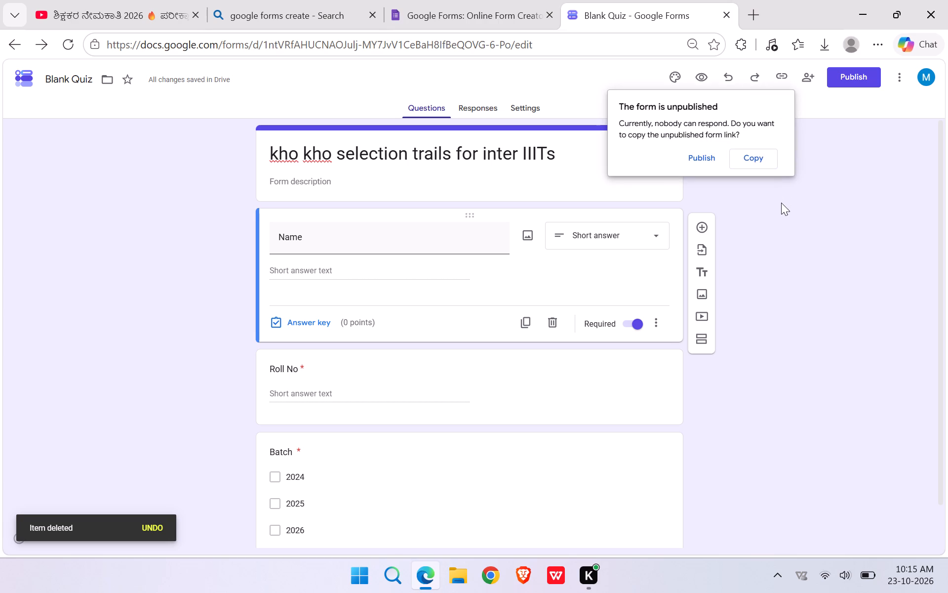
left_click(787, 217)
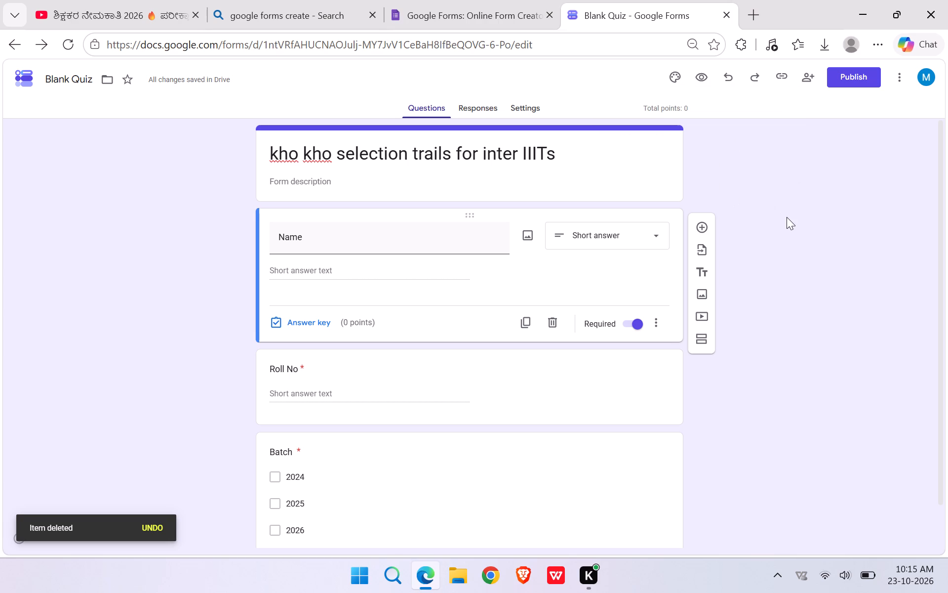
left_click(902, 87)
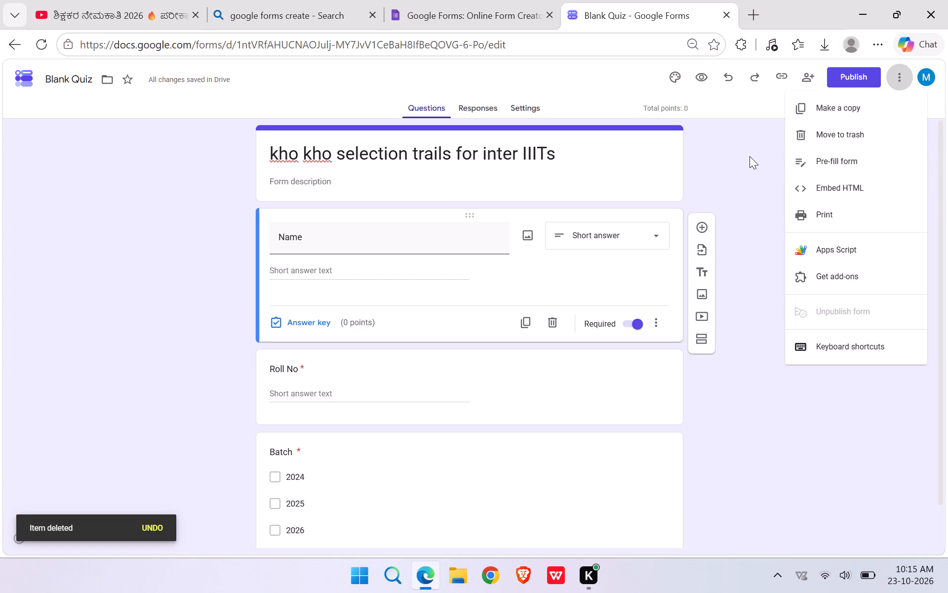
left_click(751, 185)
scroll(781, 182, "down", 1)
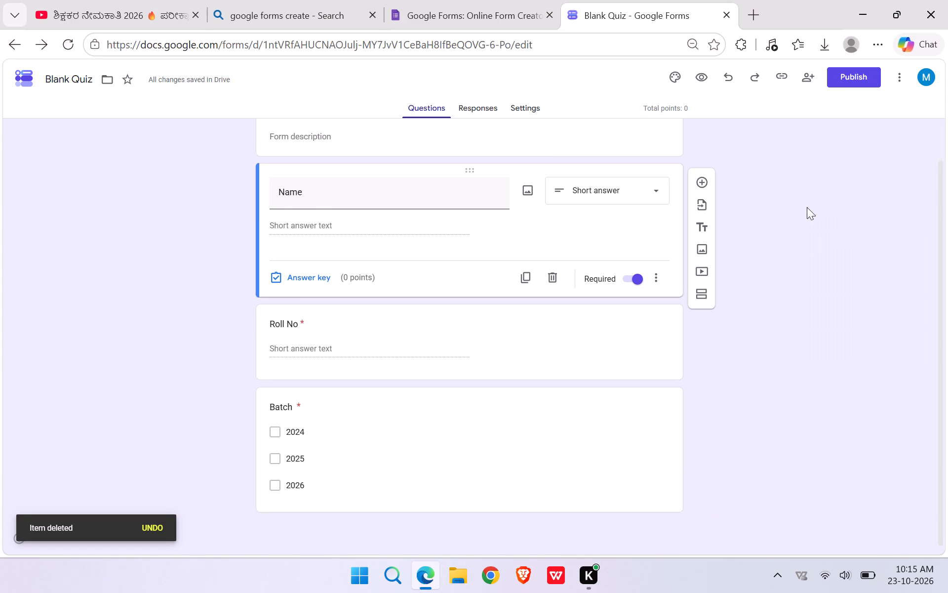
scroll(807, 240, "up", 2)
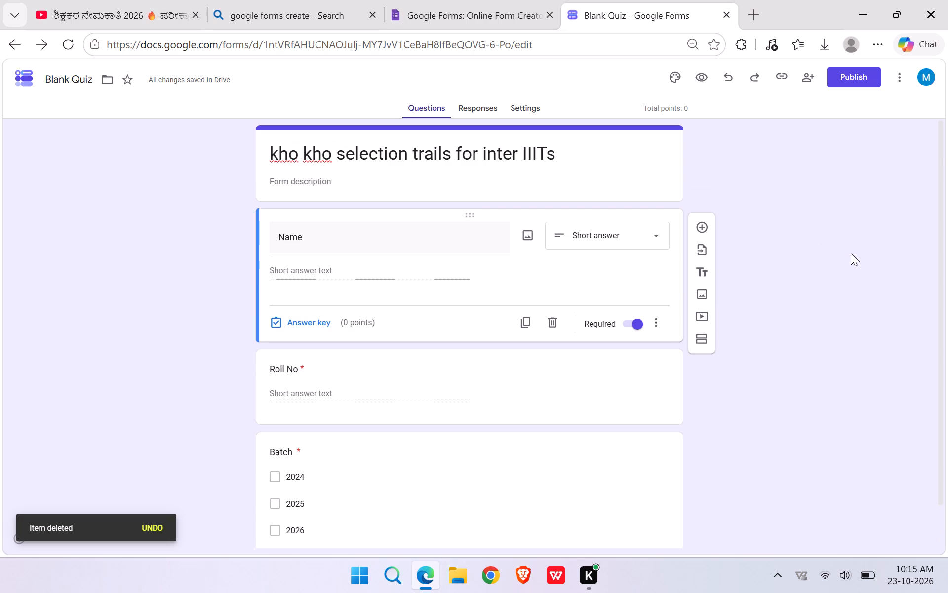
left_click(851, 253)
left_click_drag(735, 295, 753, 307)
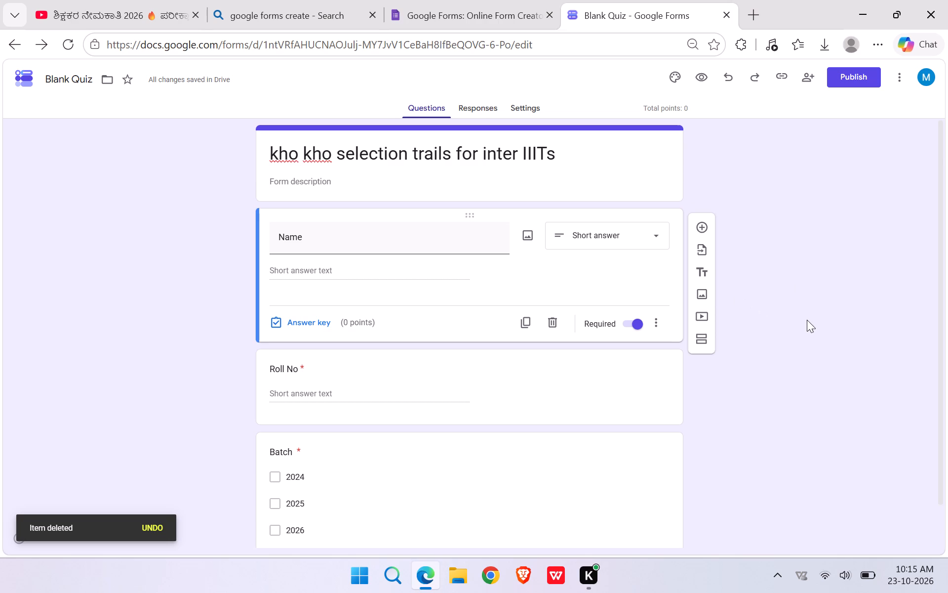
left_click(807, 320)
Check the Batch question with its options and the form's quiz settings.
left_click(451, 455)
scroll(570, 321, "down", 2)
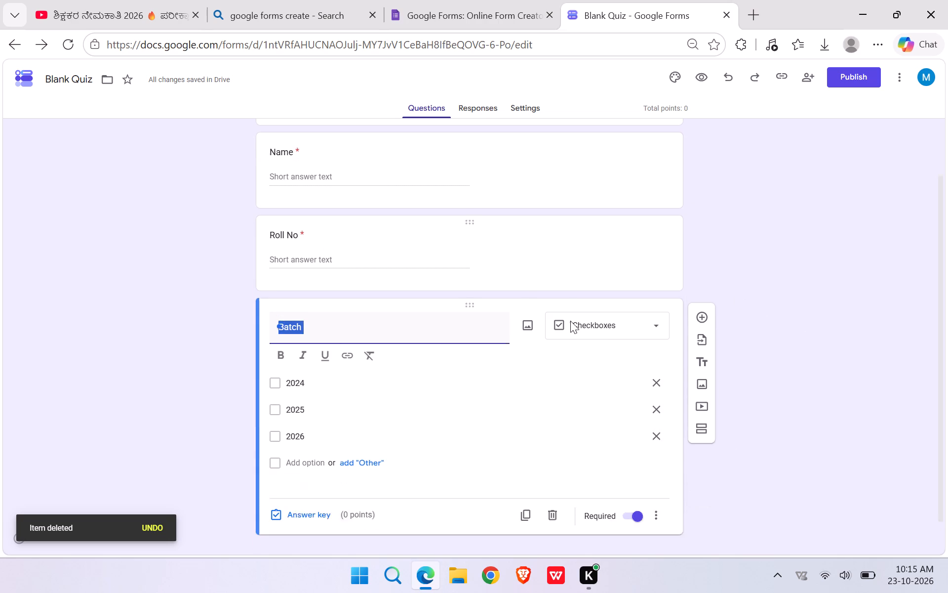
scroll(570, 321, "down", 4)
scroll(566, 285, "up", 4)
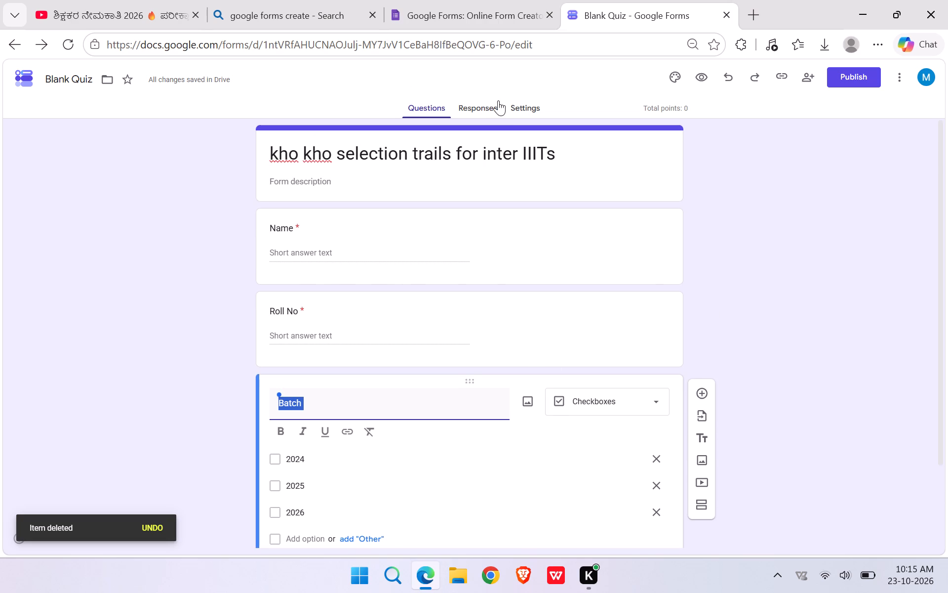
left_click(514, 108)
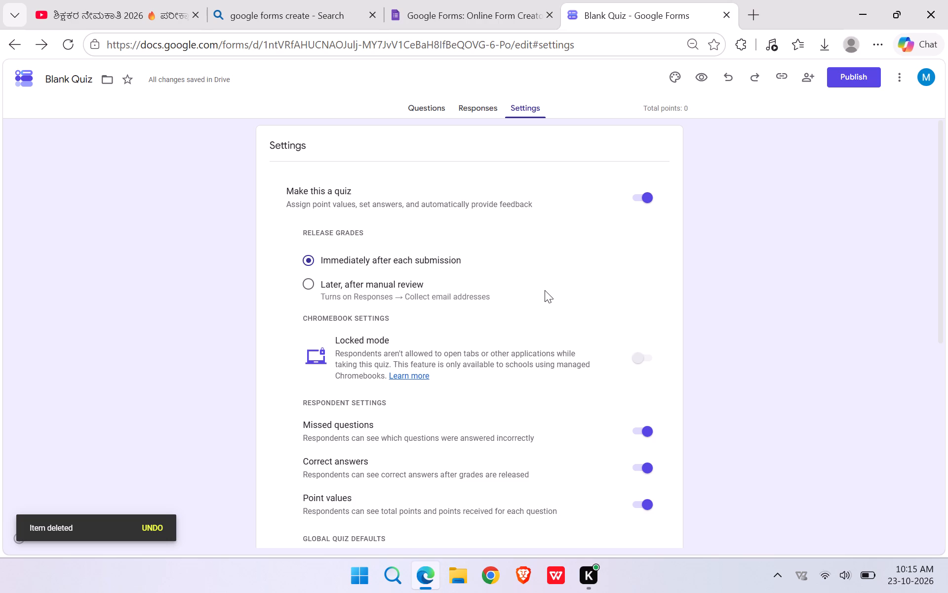
left_click(459, 2)
left_click(580, 0)
left_click(425, 113)
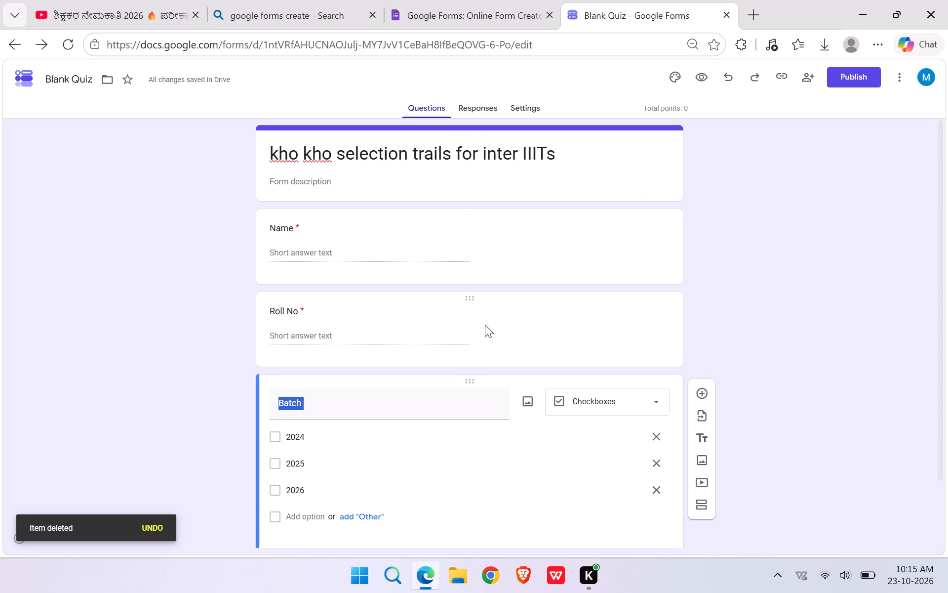
Duplicate the Name question.
left_click(395, 239)
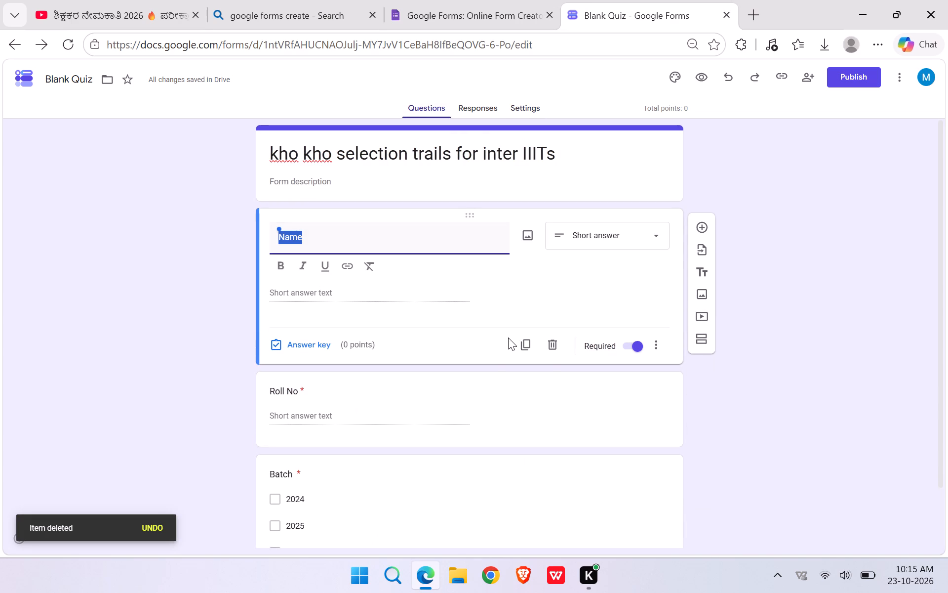
left_click(527, 345)
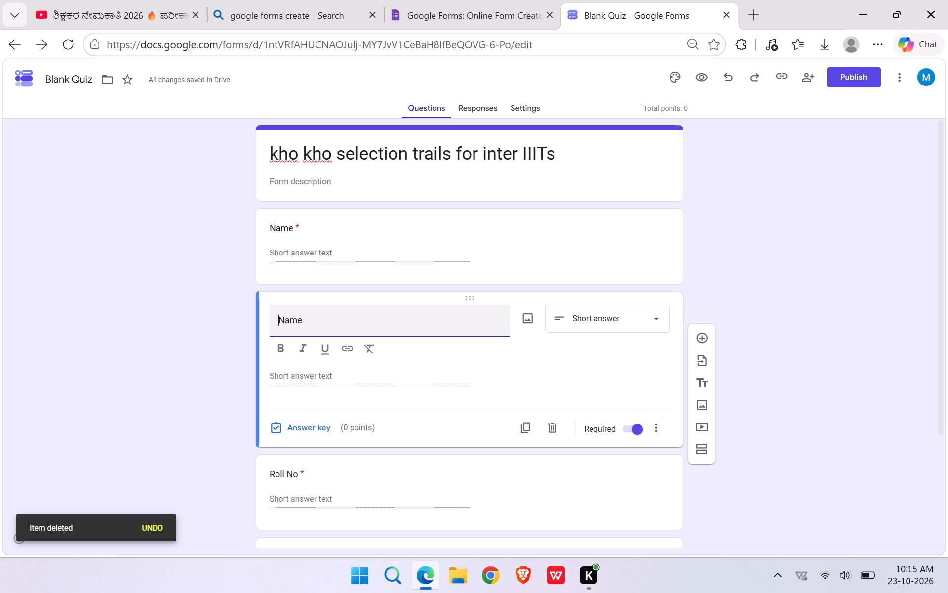
Replace the title of the duplicated Name question with "email id".
type("emial")
key("space")
key("BackSpace")
key("BackSpace")
key("BackSpace")
key("BackSpace")
key("BackSpace")
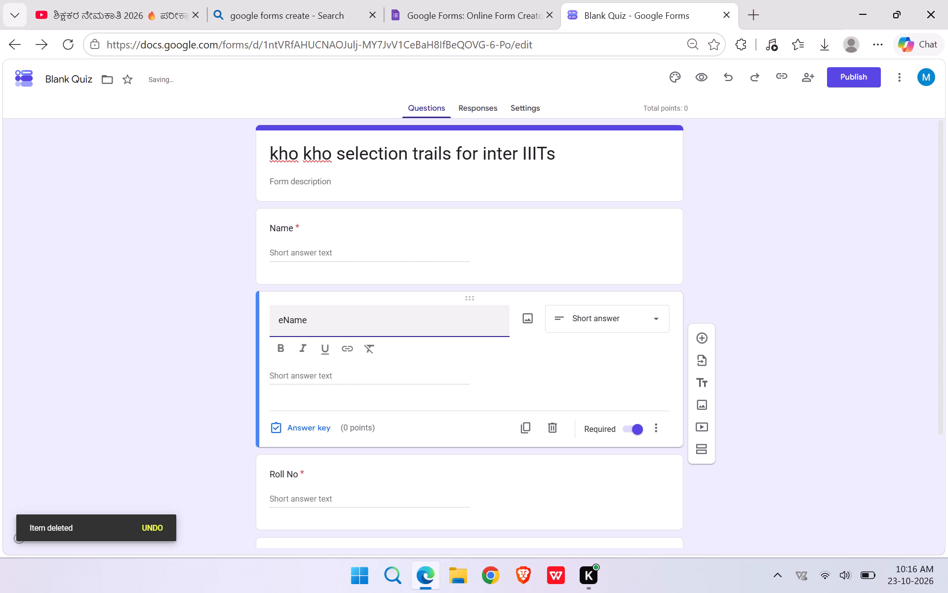
key("BackSpace")
type("email")
key("space")
type("id")
key("Right")
key("Right")
key("Right")
key("Right")
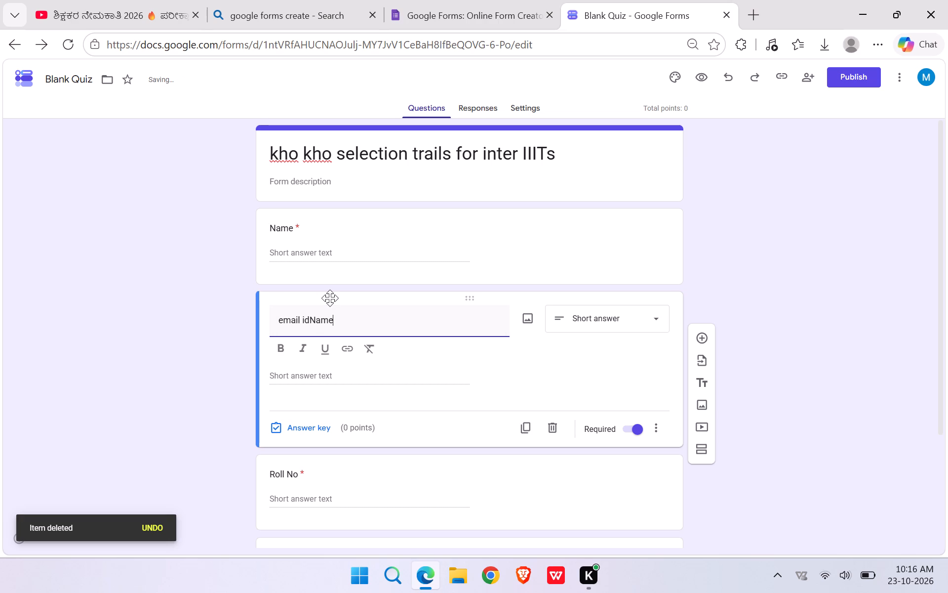
key("BackSpace")
key("BackSpace")
key("BackSpace")
key("BackSpace")
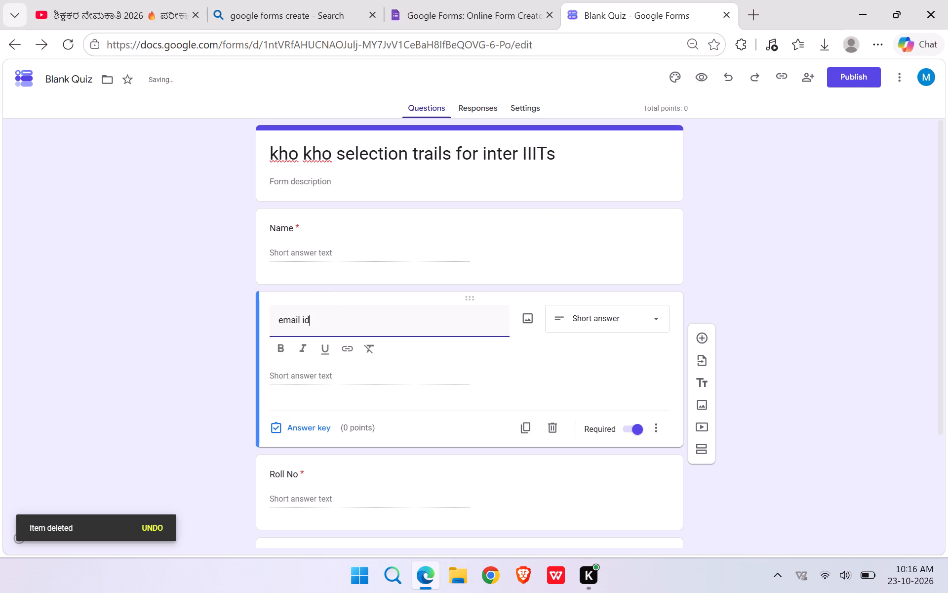
left_click(845, 358)
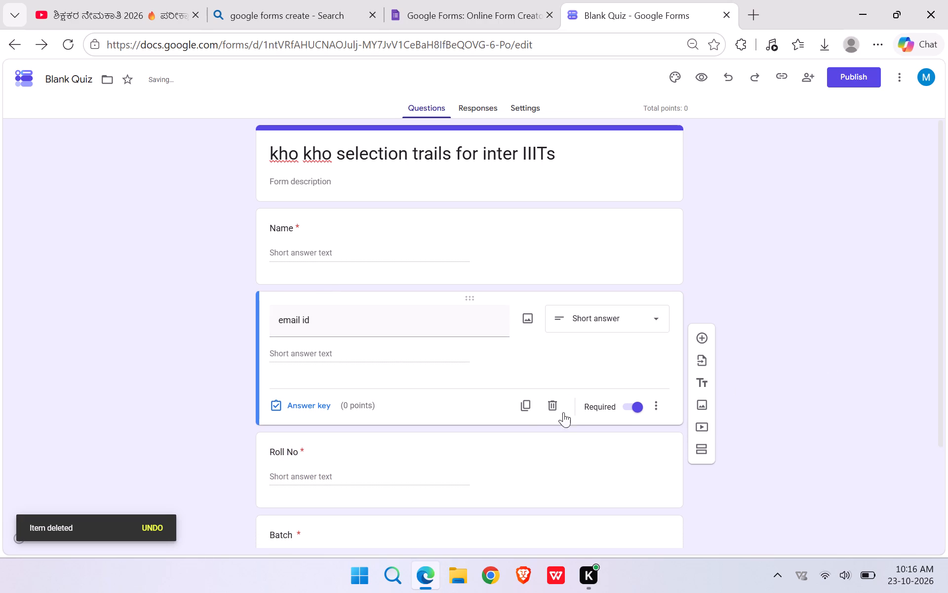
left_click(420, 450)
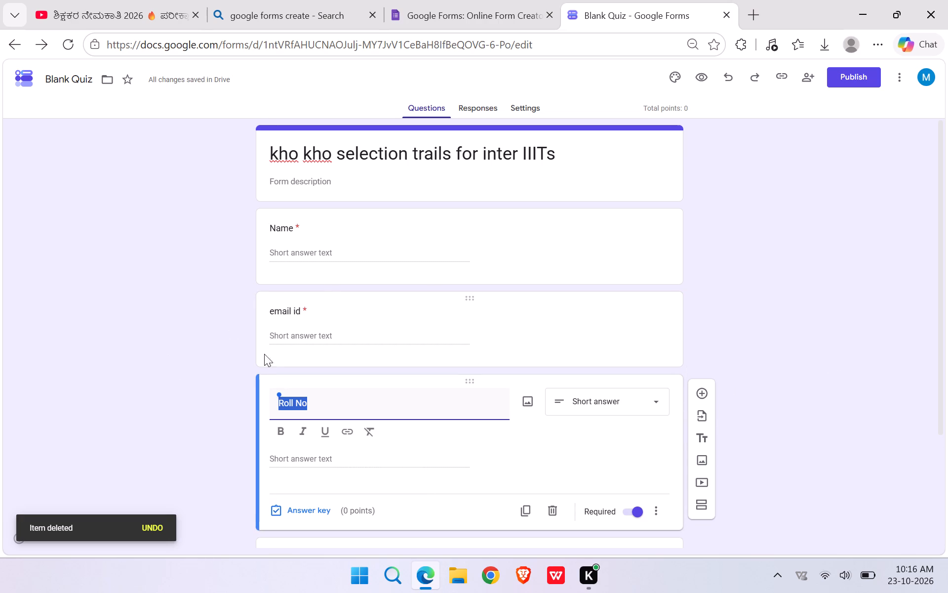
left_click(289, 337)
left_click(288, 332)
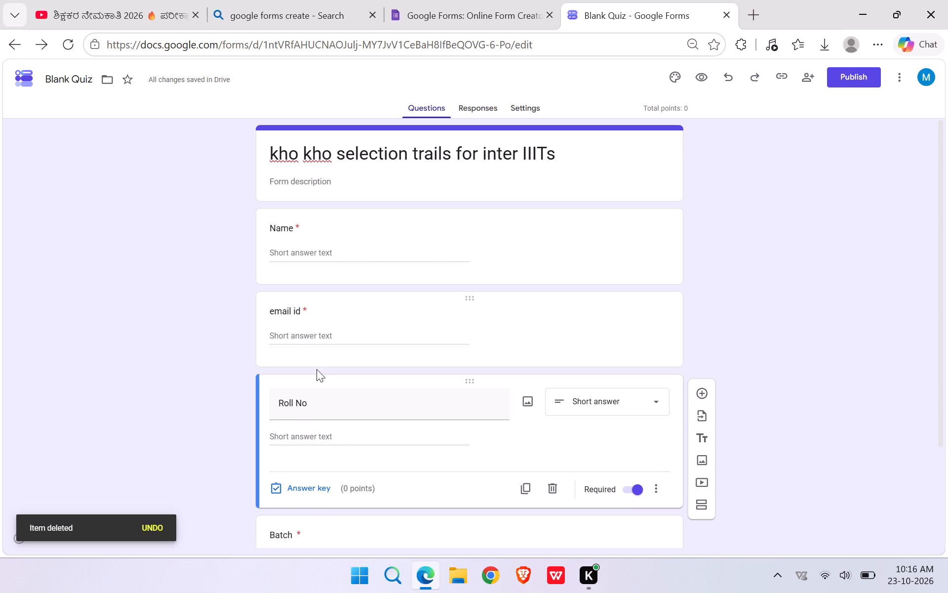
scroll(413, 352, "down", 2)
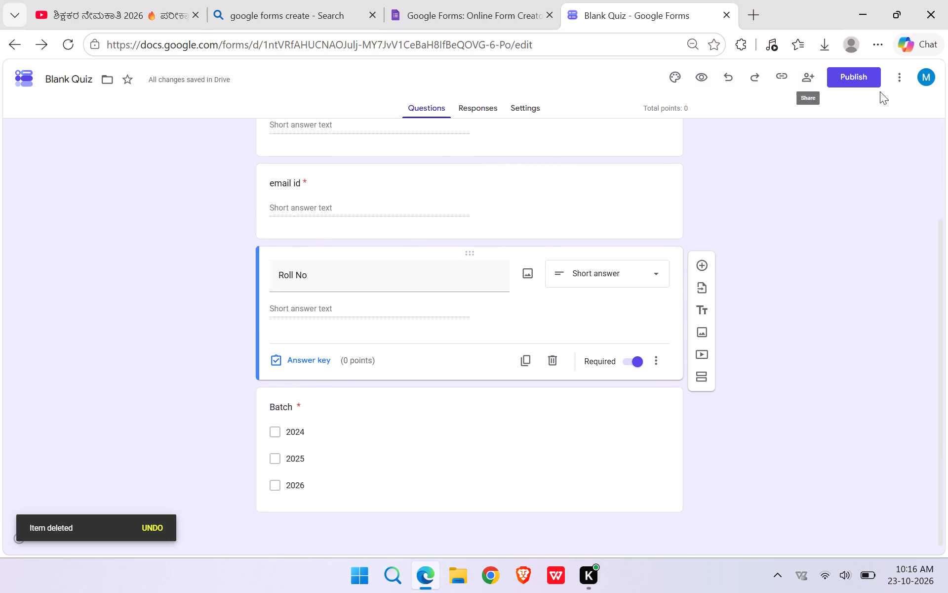
Close the browser tab holding the Blank Quiz form editor.
left_click(540, 0)
left_click(722, 11)
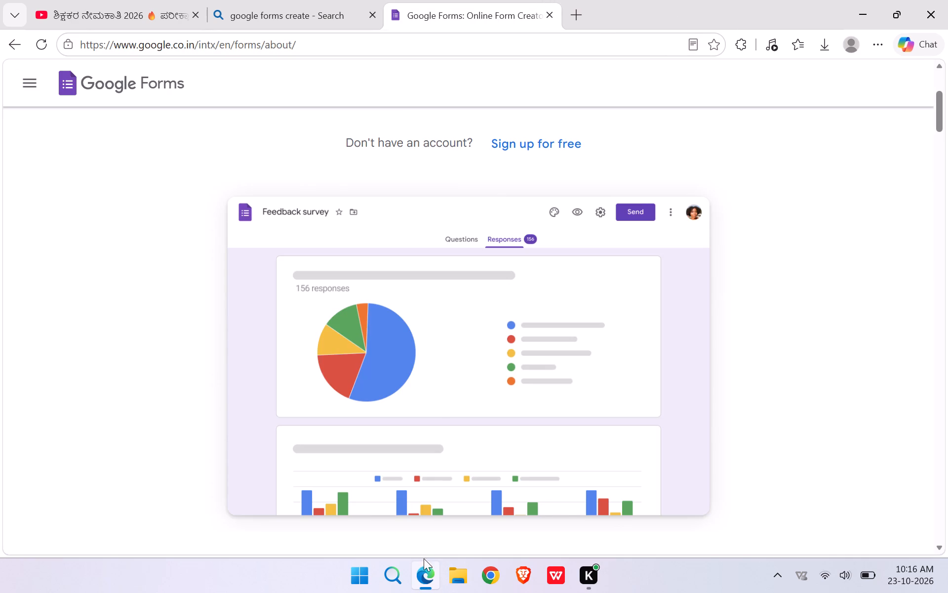
Switch to Google Chrome and open it with the Raju profile.
left_click(485, 580)
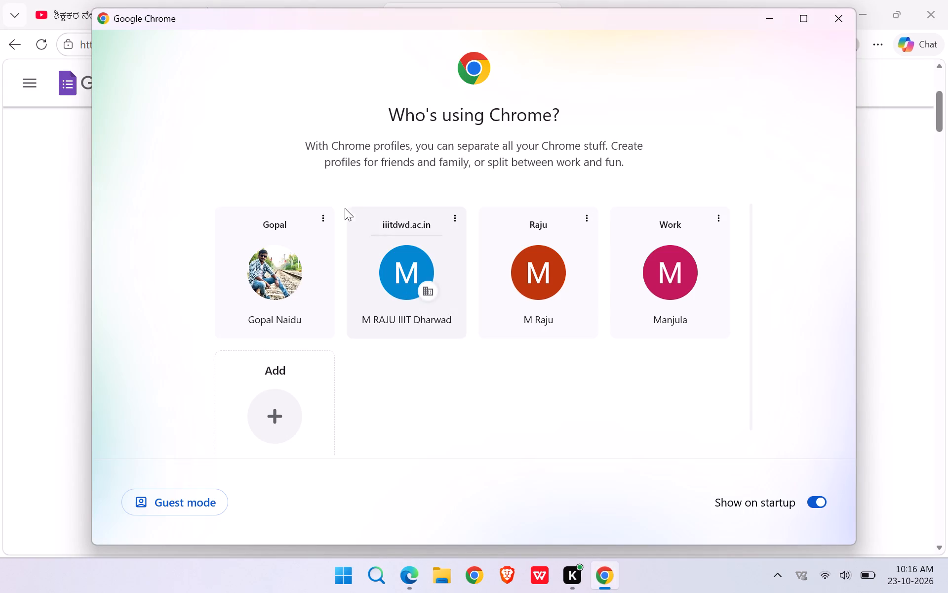
left_click(552, 297)
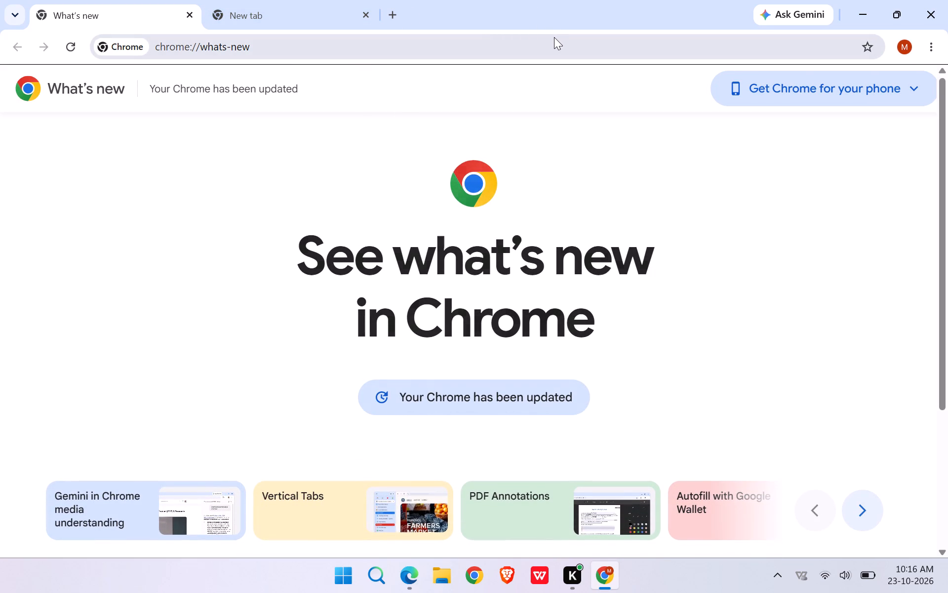
In the new tab, search Google for "google form create" and open the Google Forms: Sign-in result.
left_click(323, 11)
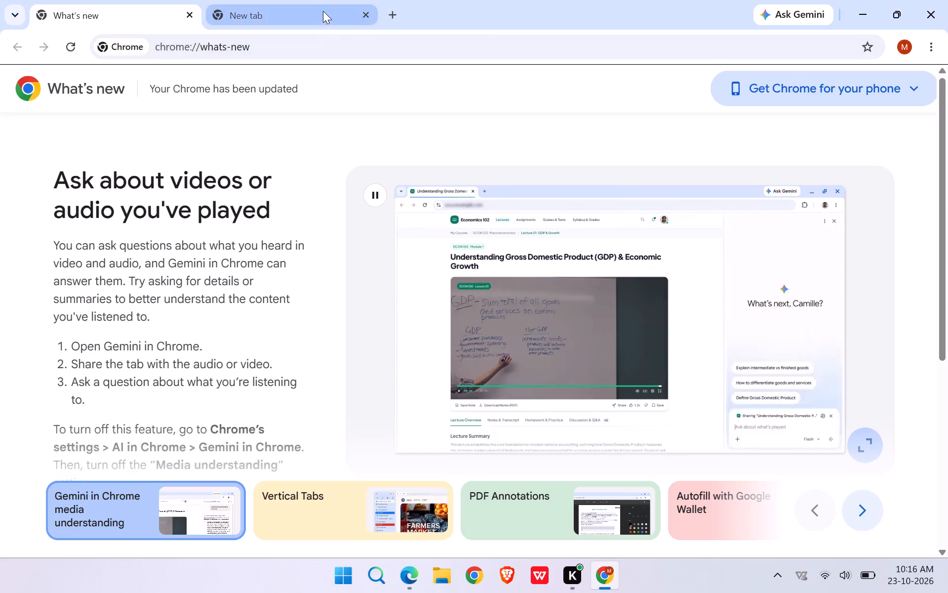
left_click(317, 265)
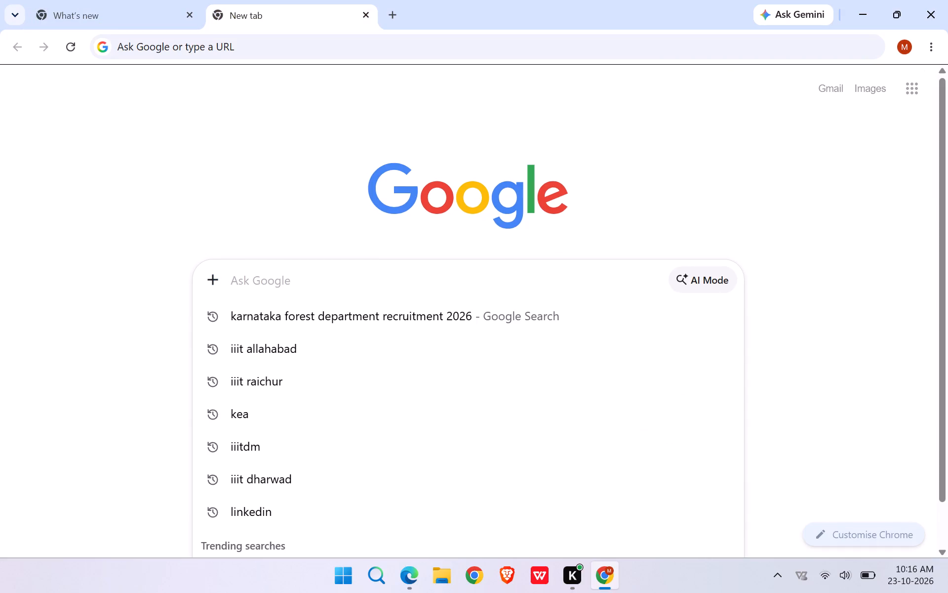
type("google form")
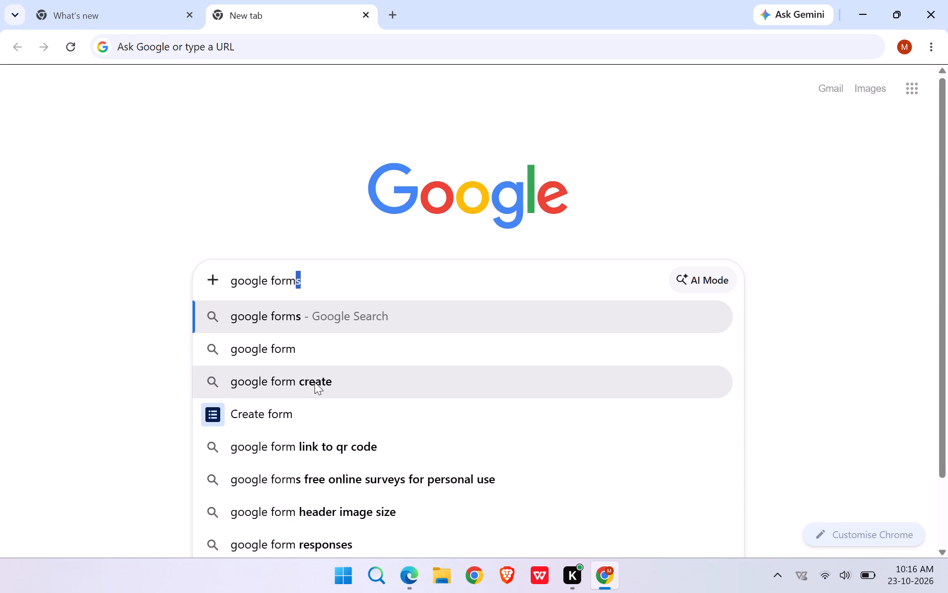
left_click(323, 372)
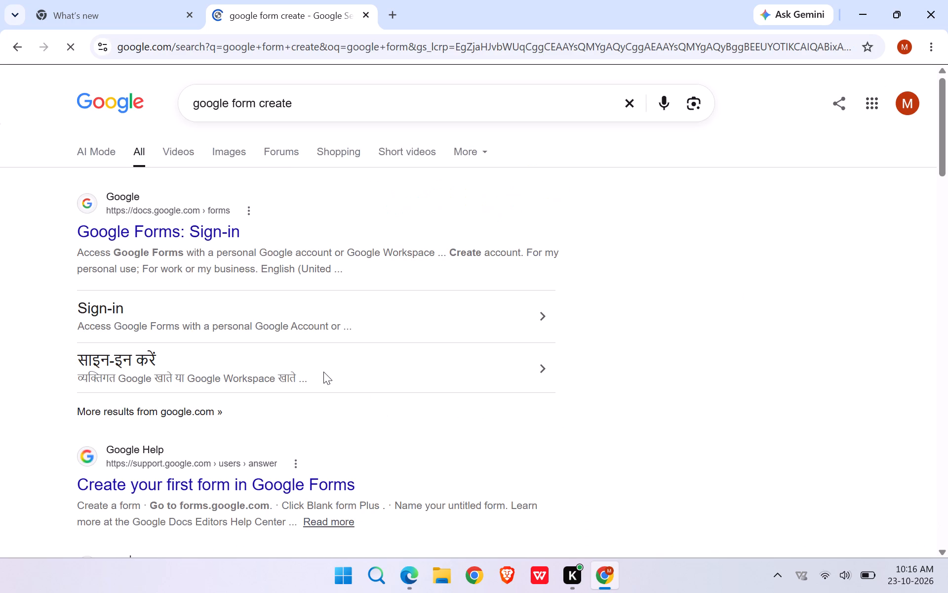
left_click(197, 237)
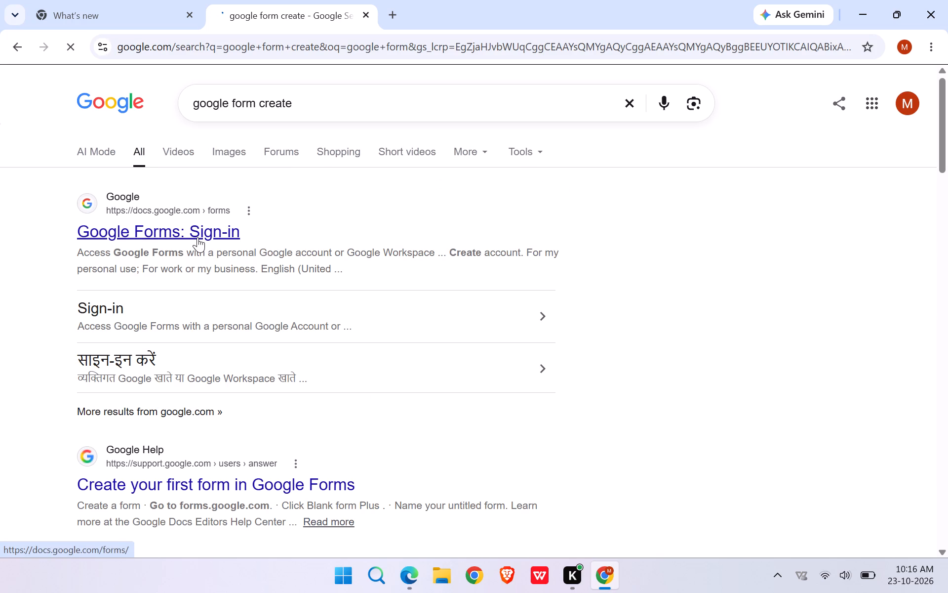
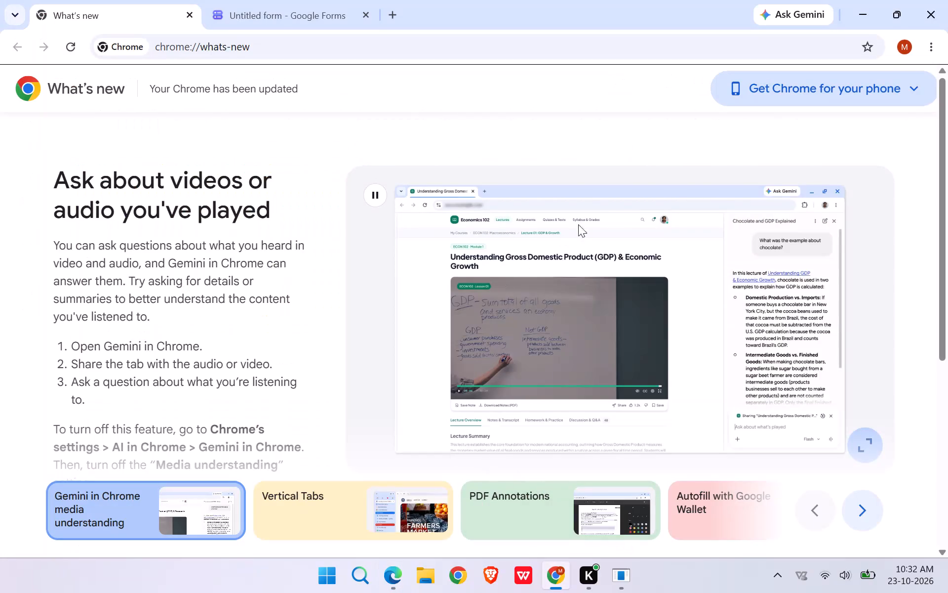
Switch to the Untitled form tab and dismiss the split view tip.
scroll(611, 211, "up", 5)
left_click(215, 4)
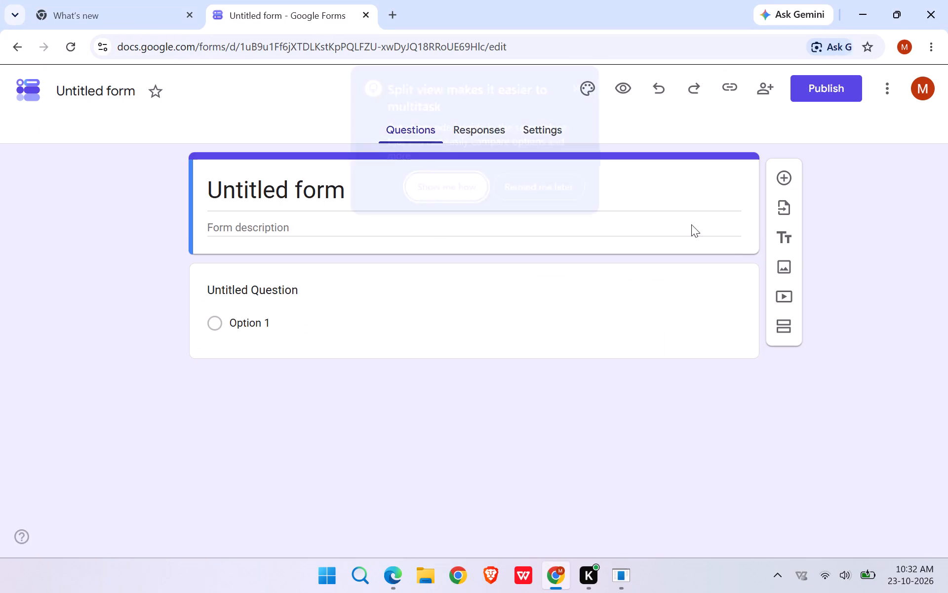
scroll(755, 245, "up", 3)
left_click(585, 83)
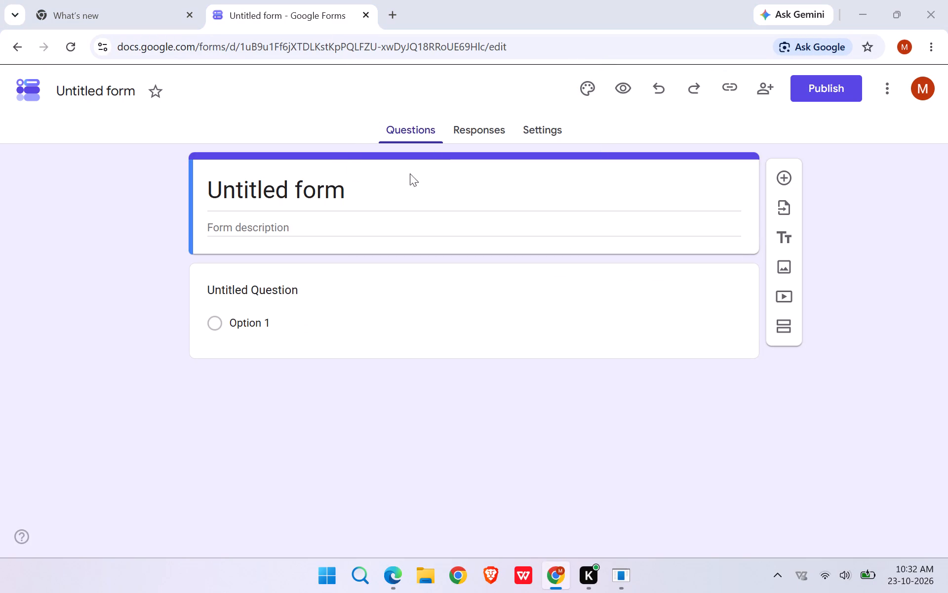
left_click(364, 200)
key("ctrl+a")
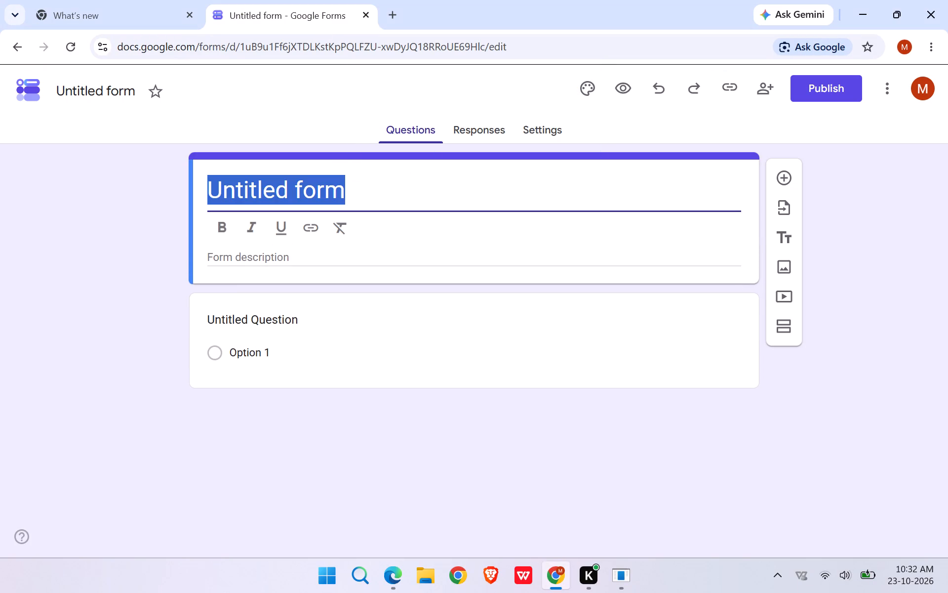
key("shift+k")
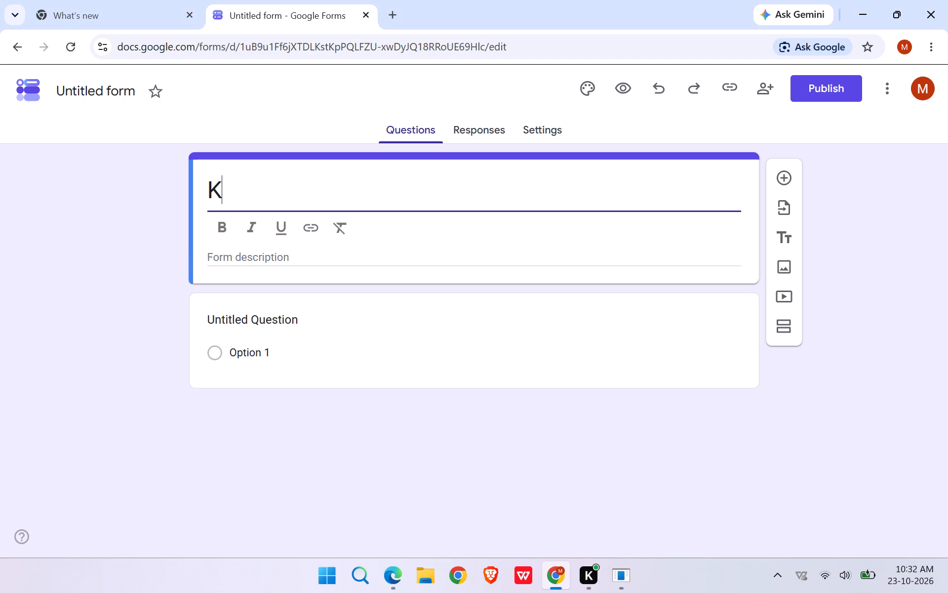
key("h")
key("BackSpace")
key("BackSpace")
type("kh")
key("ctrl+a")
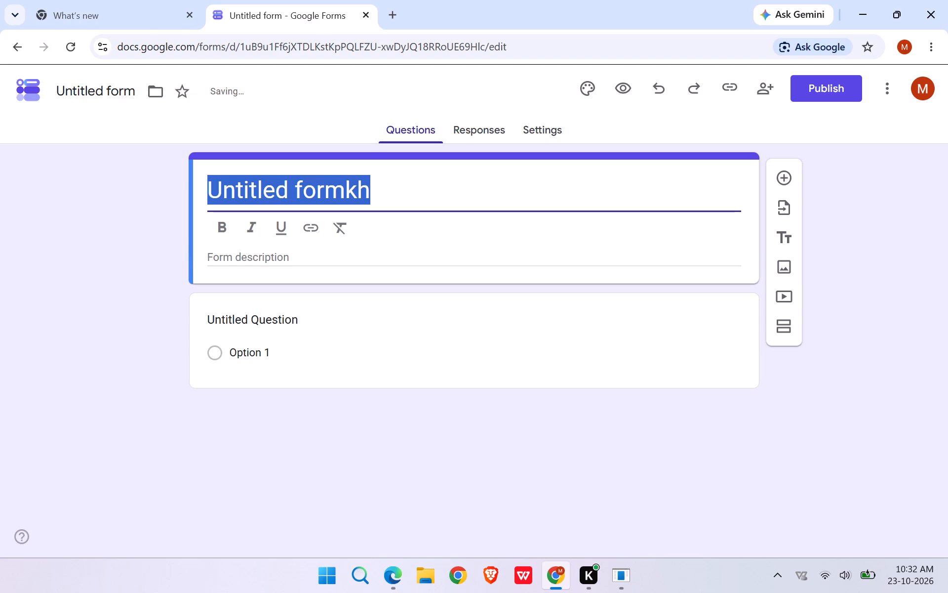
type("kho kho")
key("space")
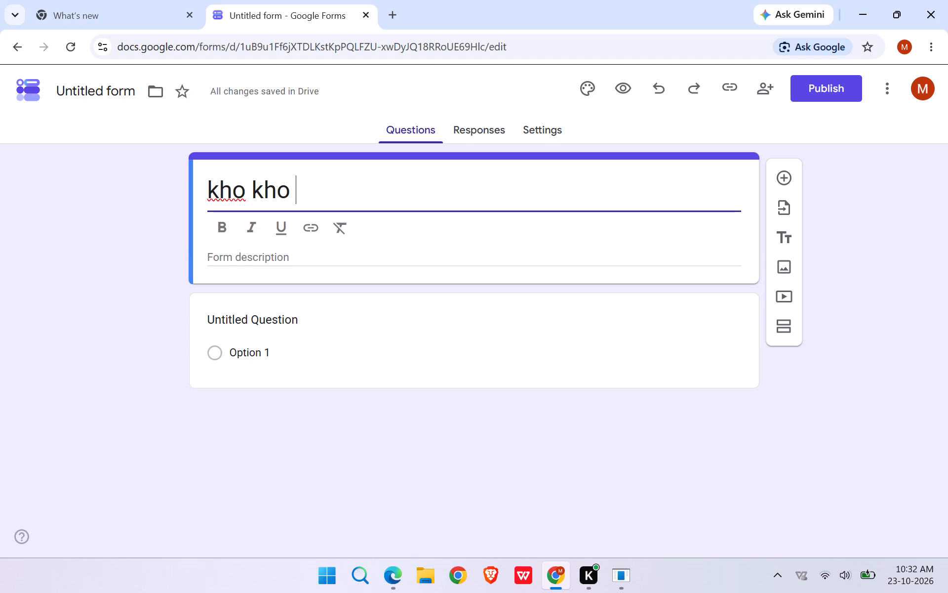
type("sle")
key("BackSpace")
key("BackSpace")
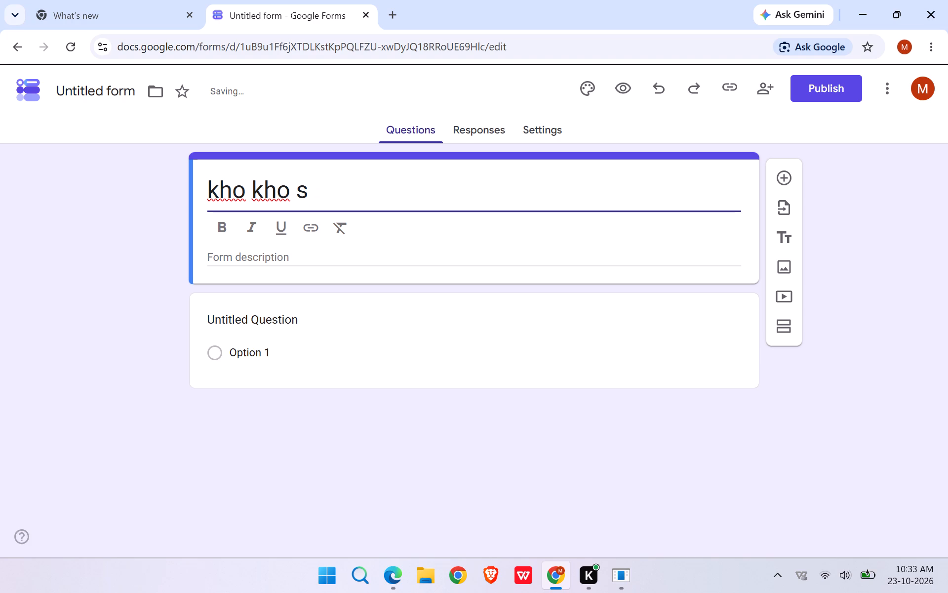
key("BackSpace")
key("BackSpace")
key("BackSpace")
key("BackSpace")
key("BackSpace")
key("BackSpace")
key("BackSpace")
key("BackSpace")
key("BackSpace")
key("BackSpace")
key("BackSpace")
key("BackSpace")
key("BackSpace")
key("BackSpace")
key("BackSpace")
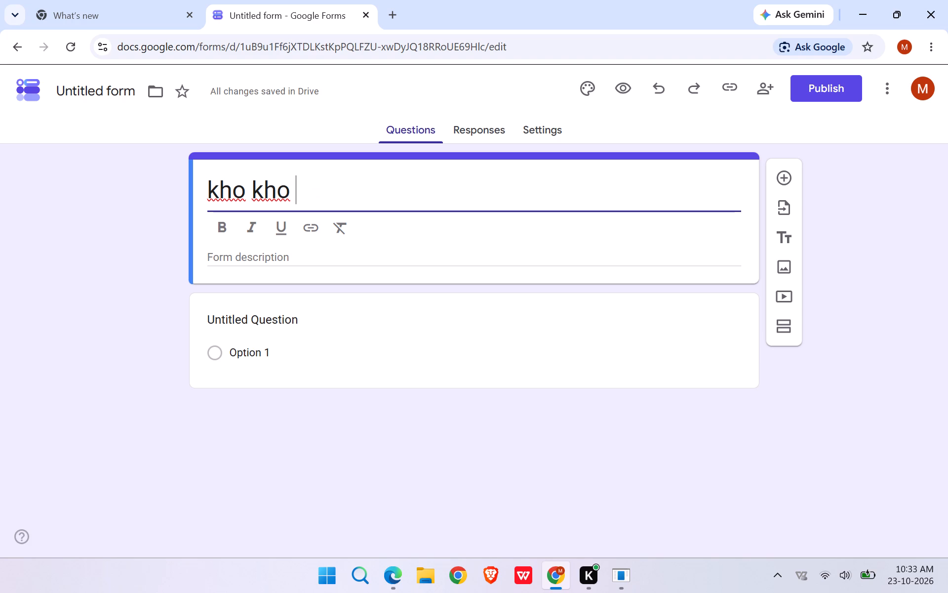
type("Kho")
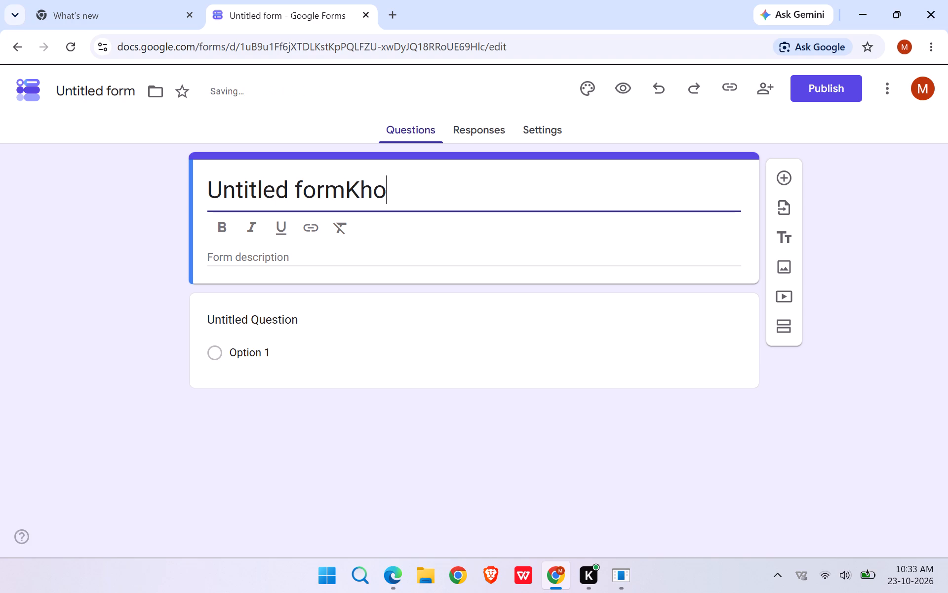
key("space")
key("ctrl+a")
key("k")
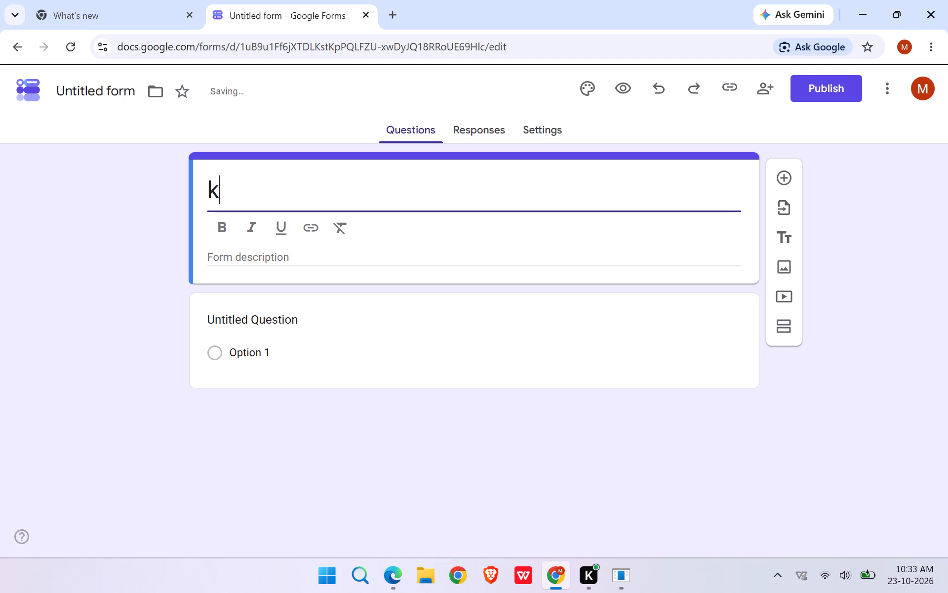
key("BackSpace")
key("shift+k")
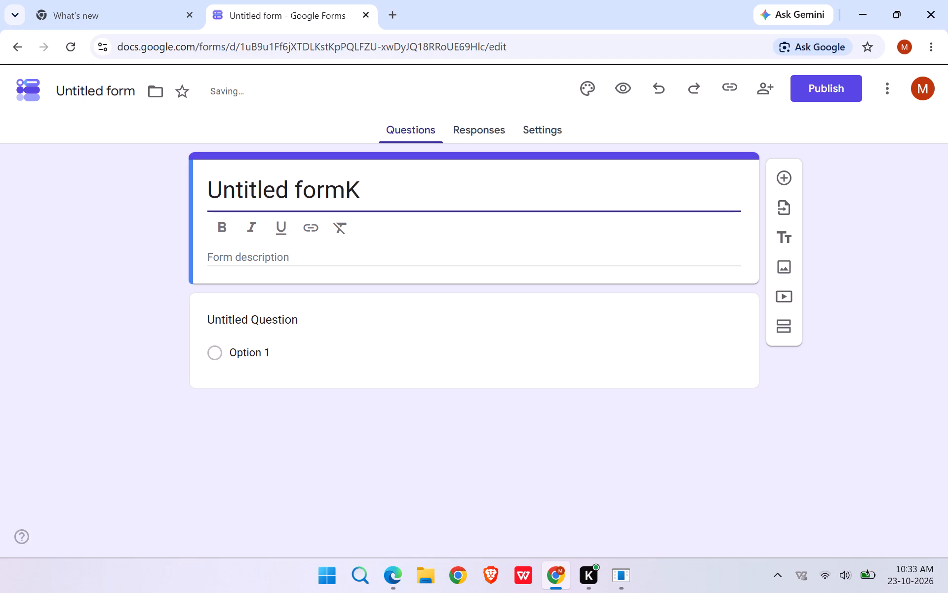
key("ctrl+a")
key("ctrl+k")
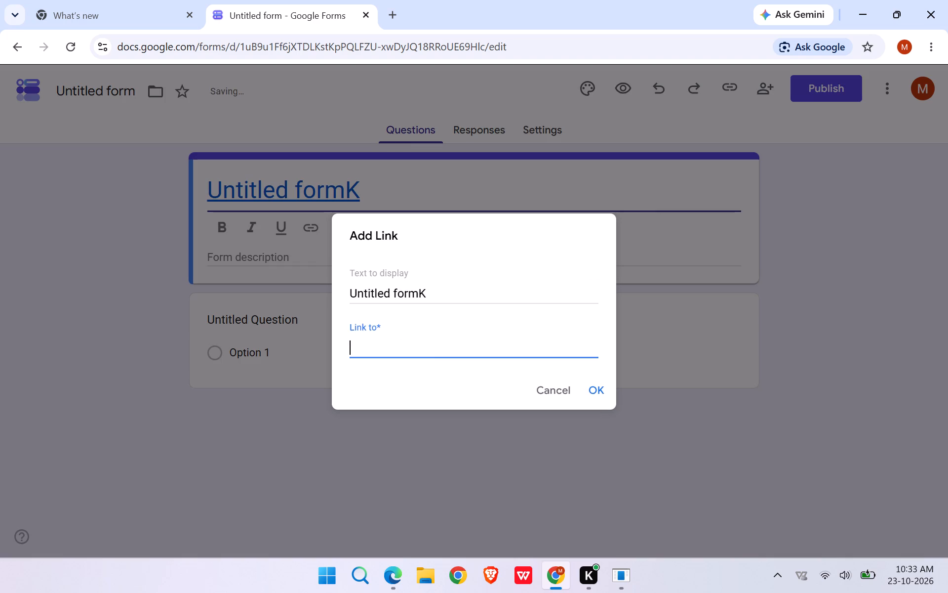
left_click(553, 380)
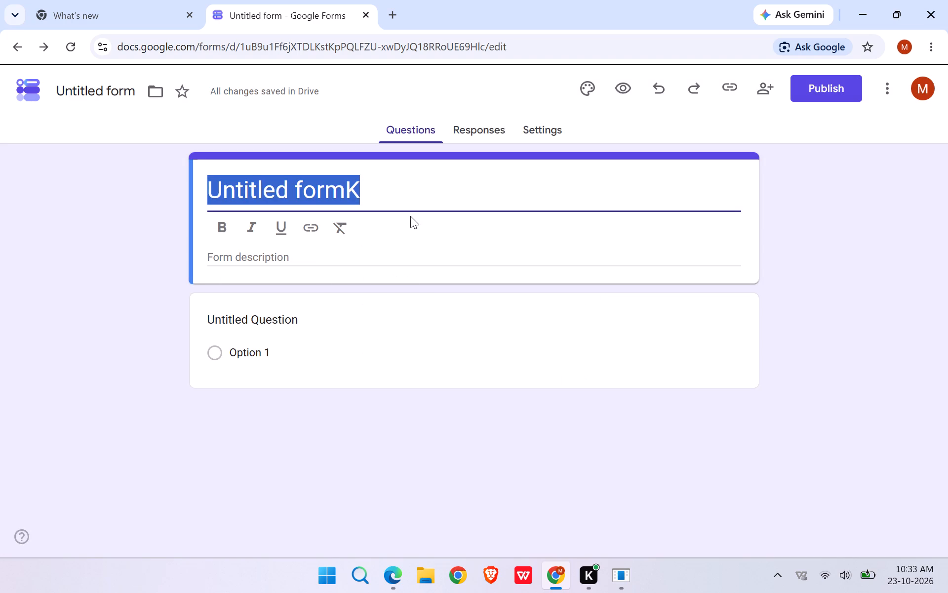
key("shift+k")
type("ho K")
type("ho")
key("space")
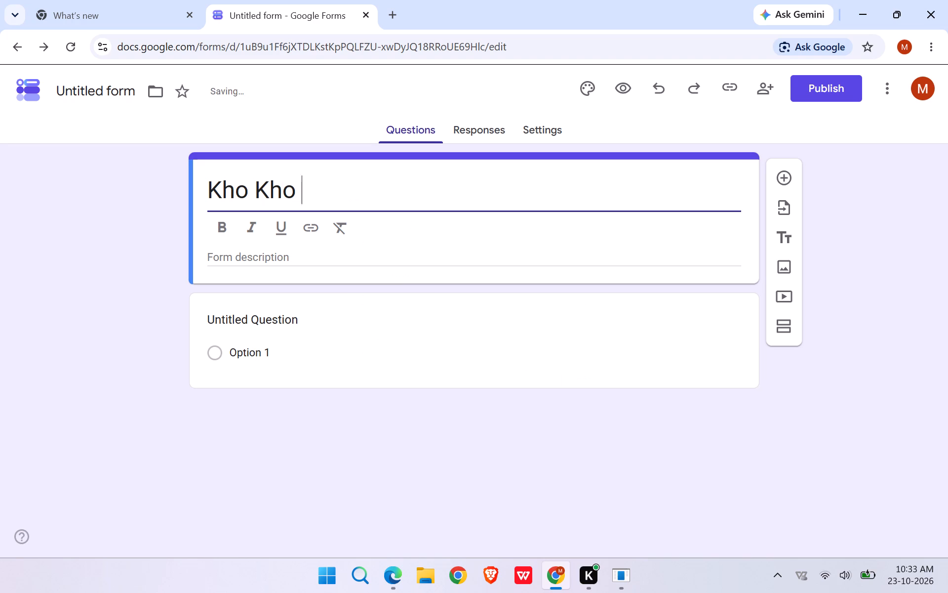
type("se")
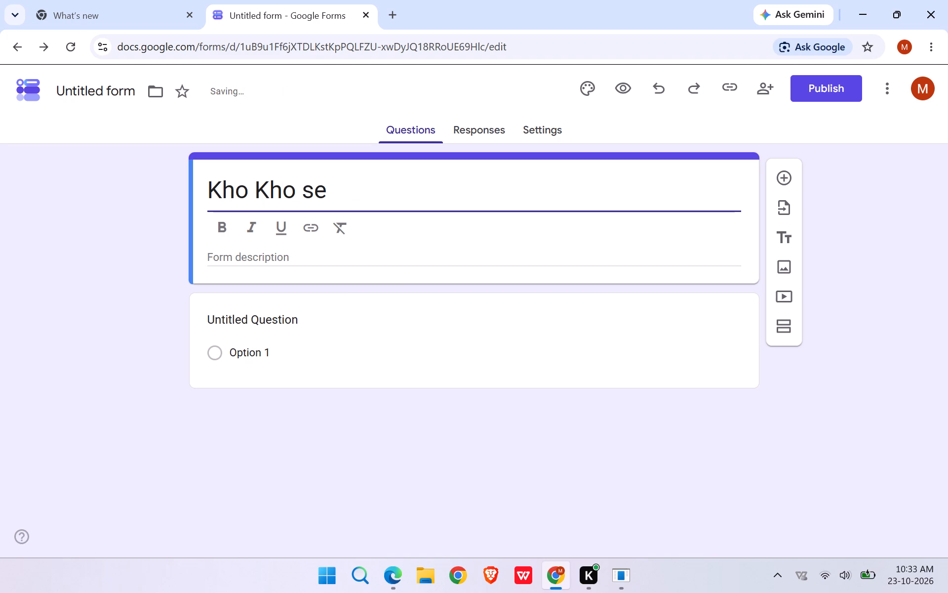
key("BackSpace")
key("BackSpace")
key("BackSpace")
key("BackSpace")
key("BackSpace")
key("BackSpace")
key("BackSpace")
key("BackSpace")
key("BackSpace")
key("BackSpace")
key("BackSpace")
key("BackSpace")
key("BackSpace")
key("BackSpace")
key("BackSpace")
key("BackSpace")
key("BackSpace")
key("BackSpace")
Title the form "kho kho selection trails for iiits".
key("l")
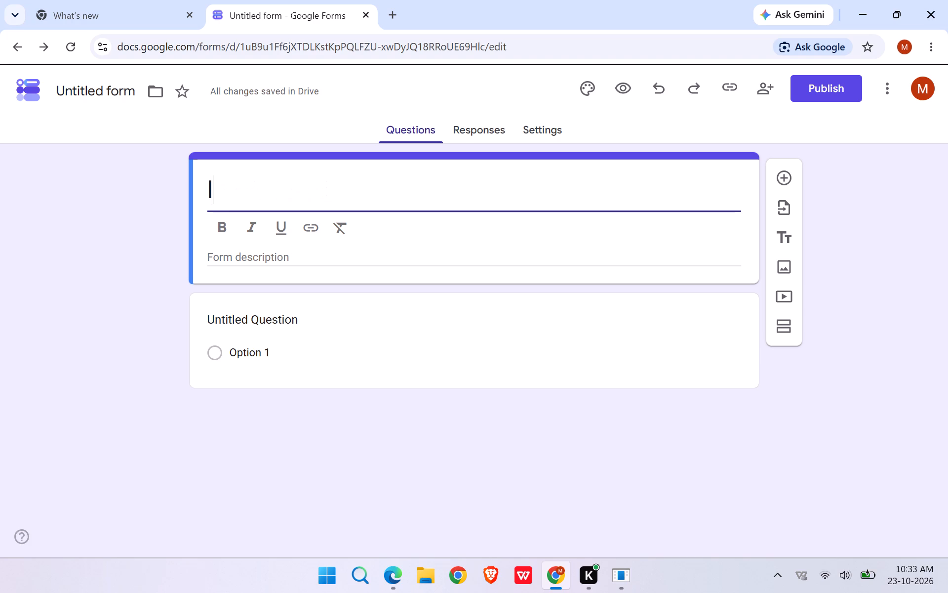
key("BackSpace")
type("kho kfo")
key("BackSpace")
key("BackSpace")
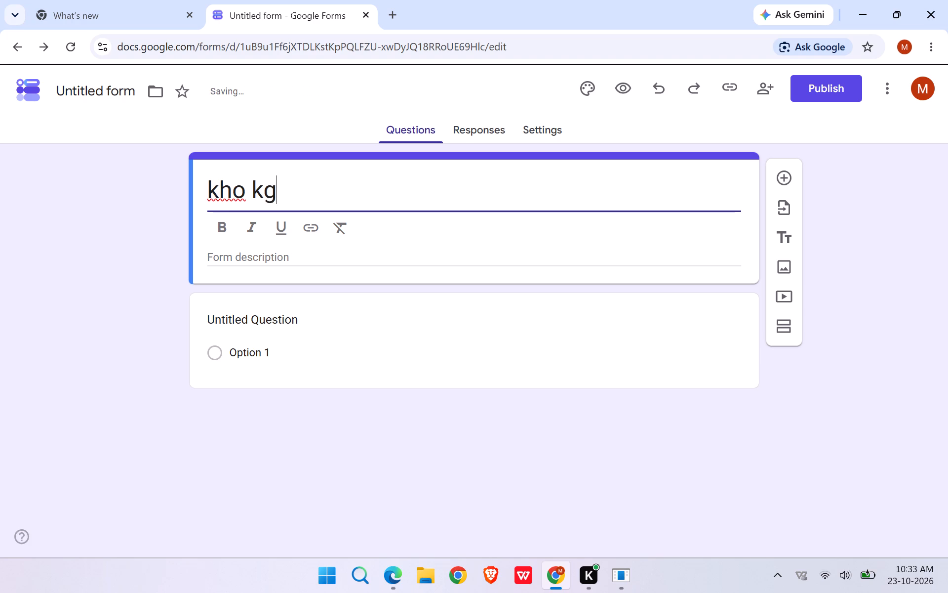
key("g")
key("BackSpace")
type("ho selectin")
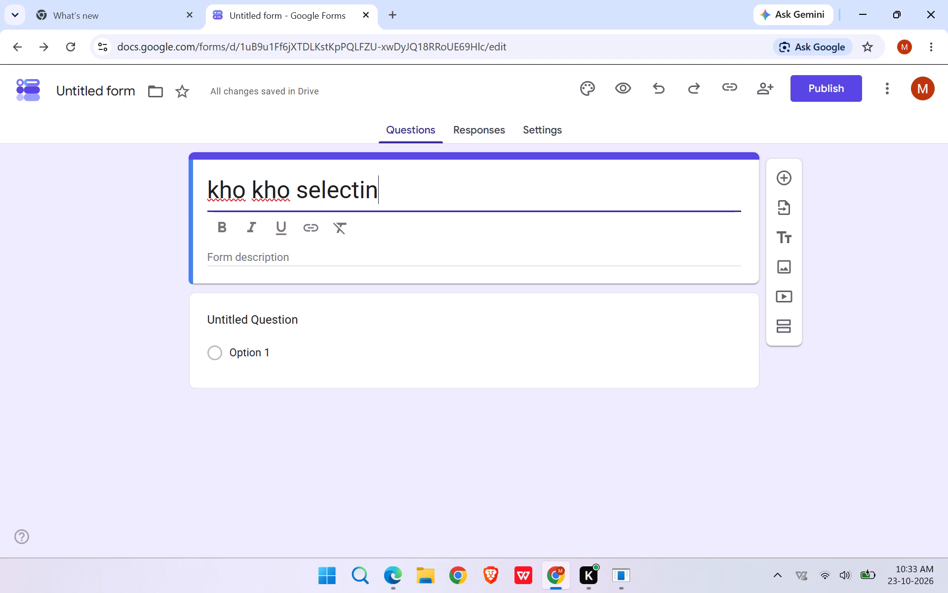
key("BackSpace")
key("o")
key("BackSpace")
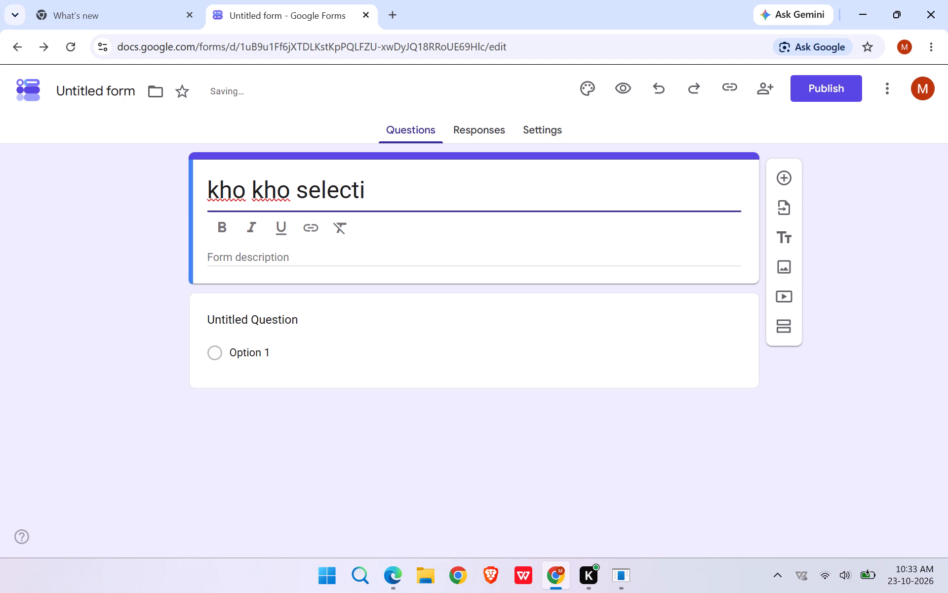
type("on")
key("space")
type("trails for")
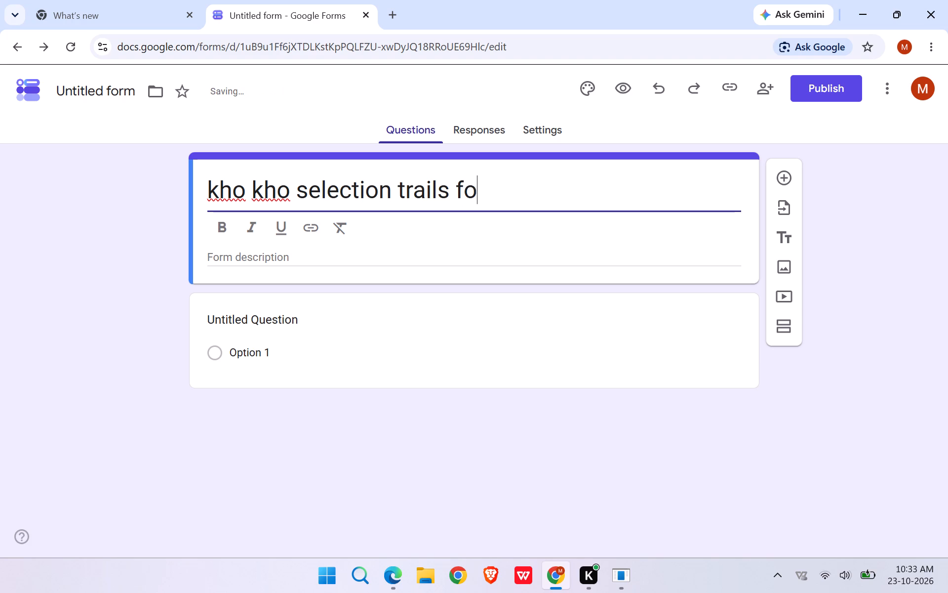
key("space")
type("ii")
type("its")
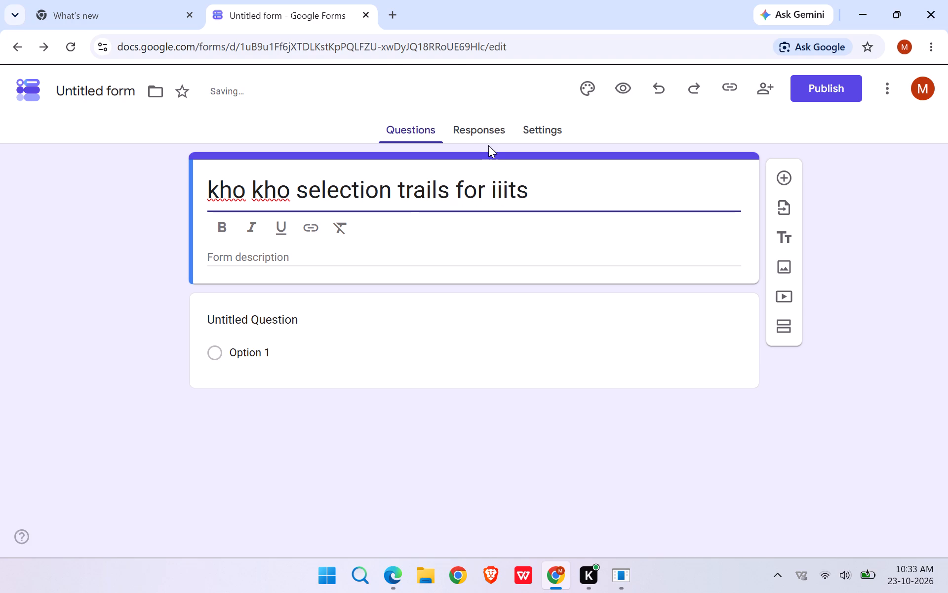
Replace "iiits" at the end of the form title with "inter iiit".
left_click(507, 186)
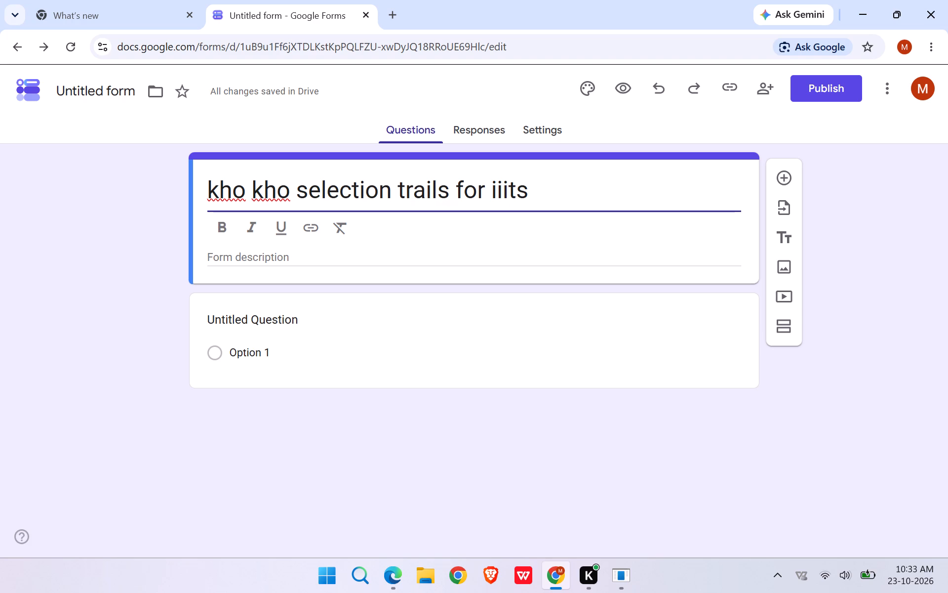
key("BackSpace")
key("BackSpace")
key("BackSpace")
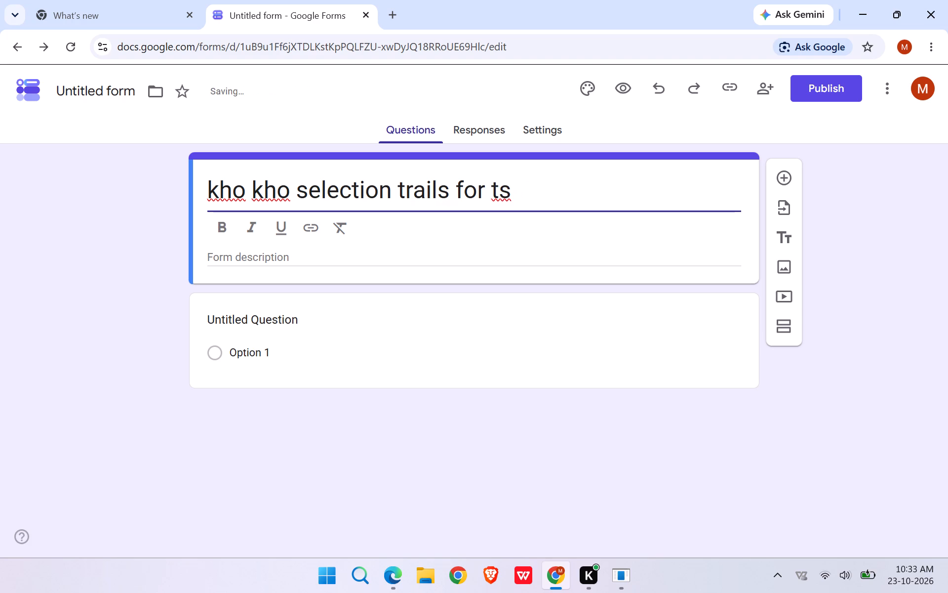
key("Right")
key("Right")
key("BackSpace")
key("BackSpace")
key("BackSpace")
key("space")
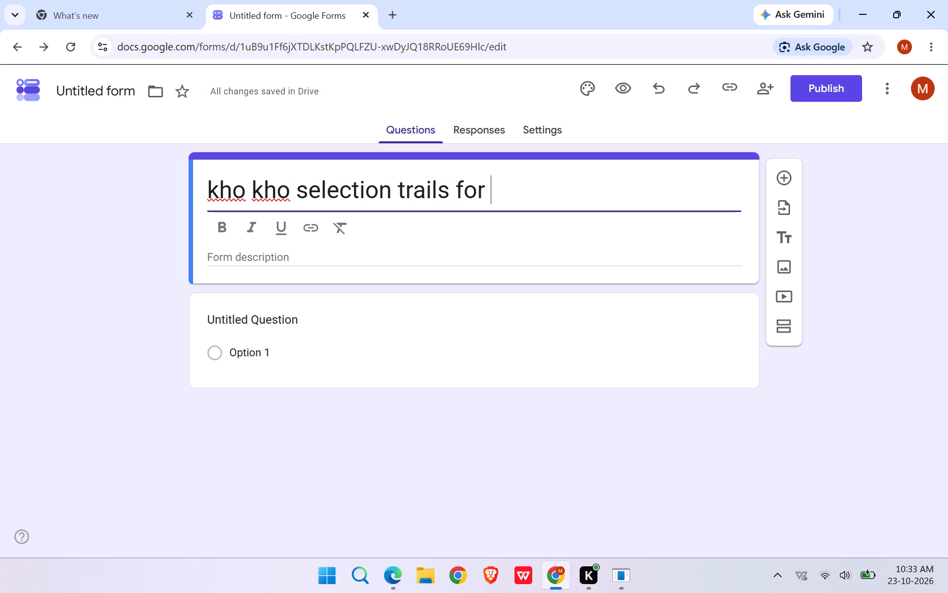
type("I")
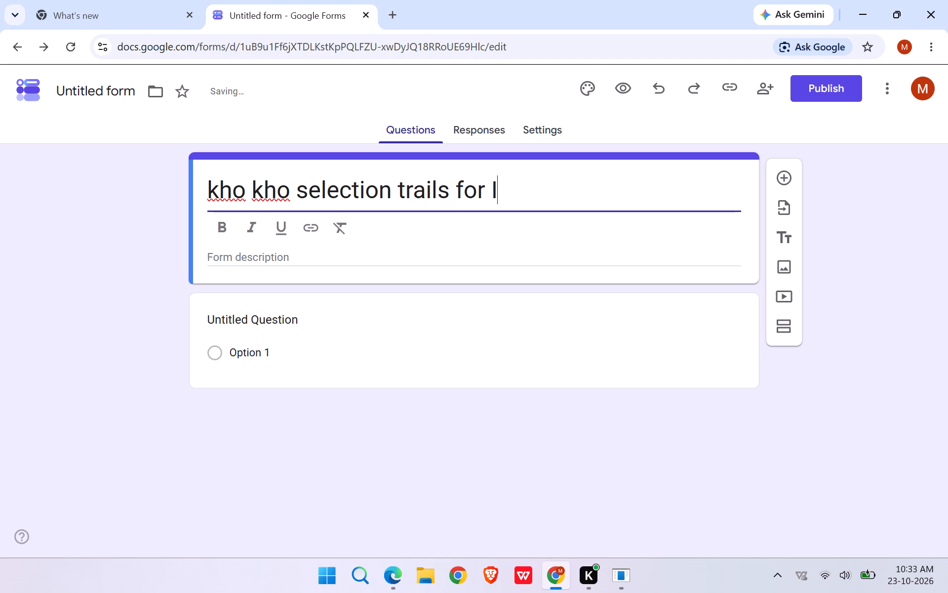
key("BackSpace")
type("inter")
key("space")
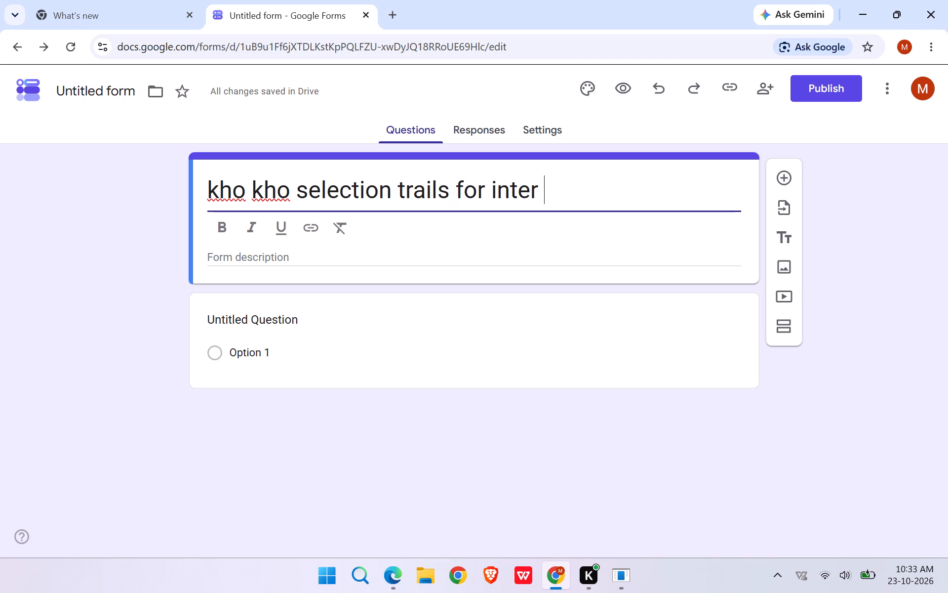
type("iiit")
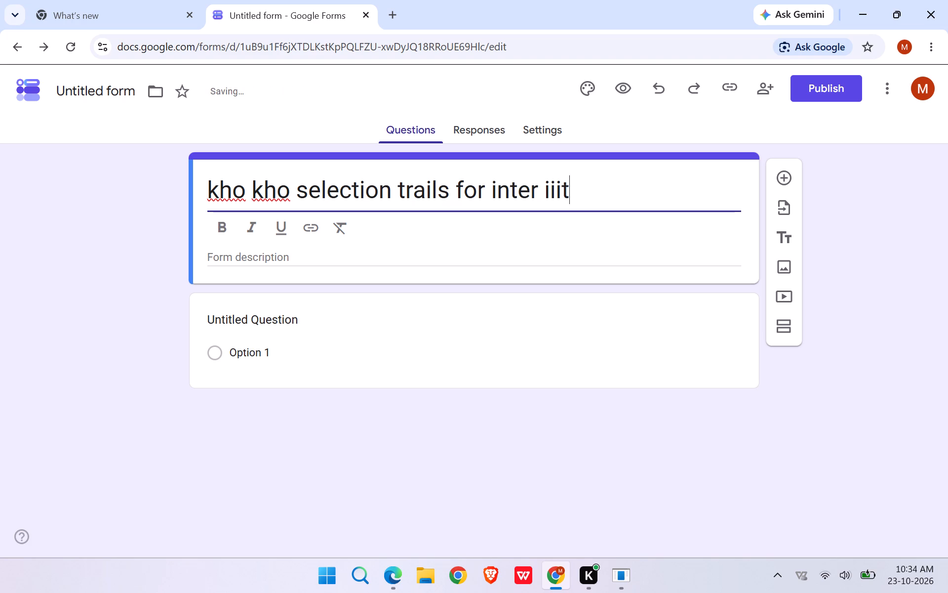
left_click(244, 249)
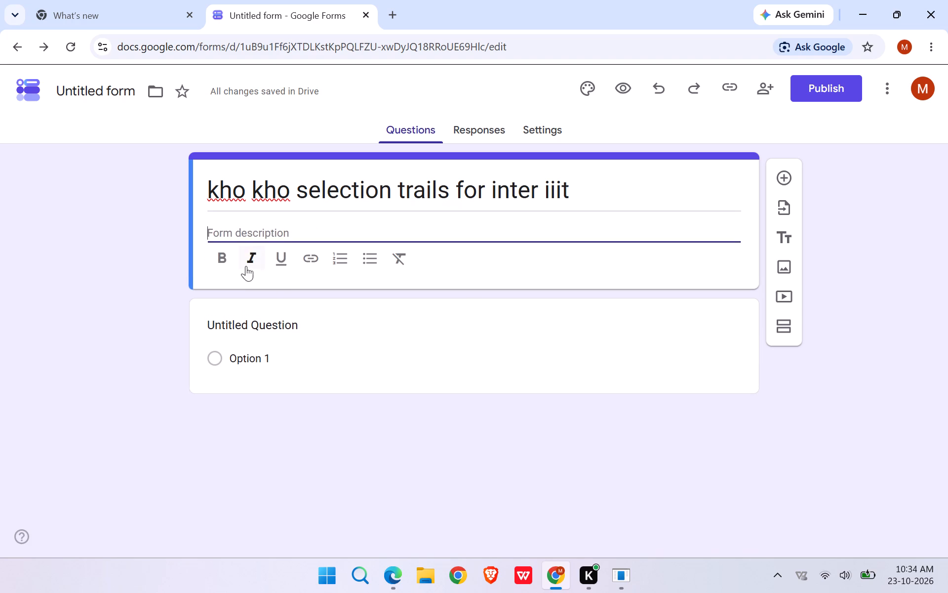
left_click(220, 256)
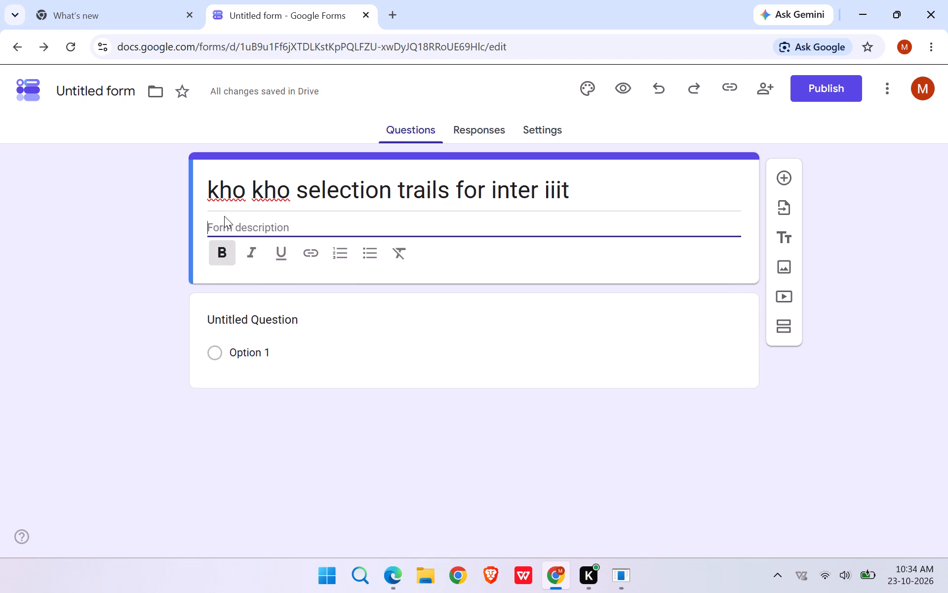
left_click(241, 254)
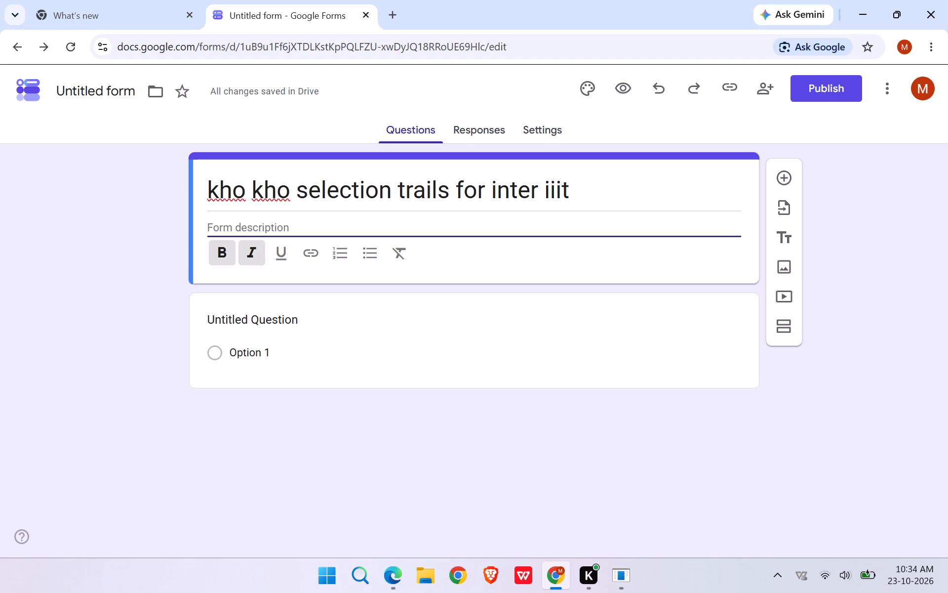
Format the entire form title in italics without bold.
left_click(243, 203)
key("ctrl+a")
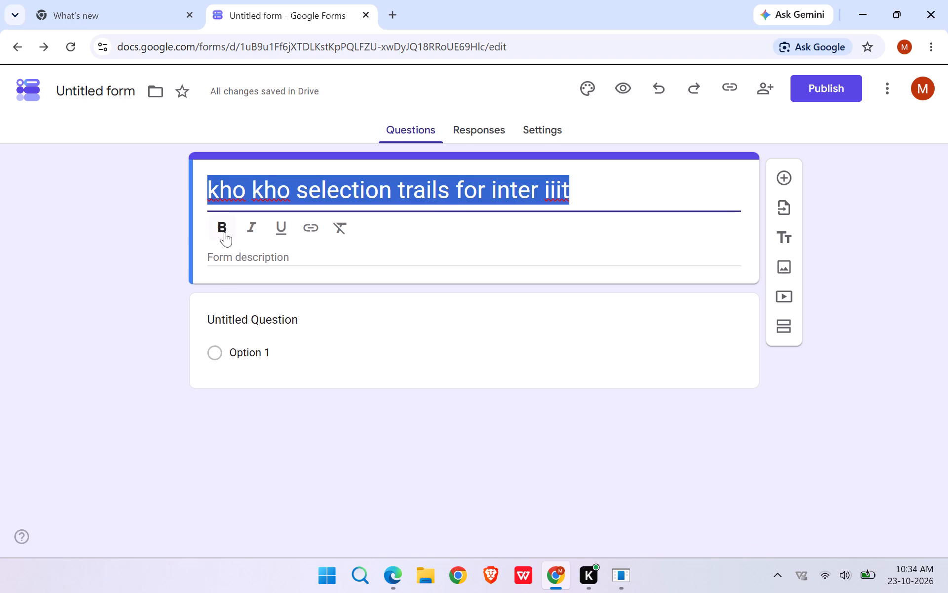
left_click(225, 232)
left_click(249, 227)
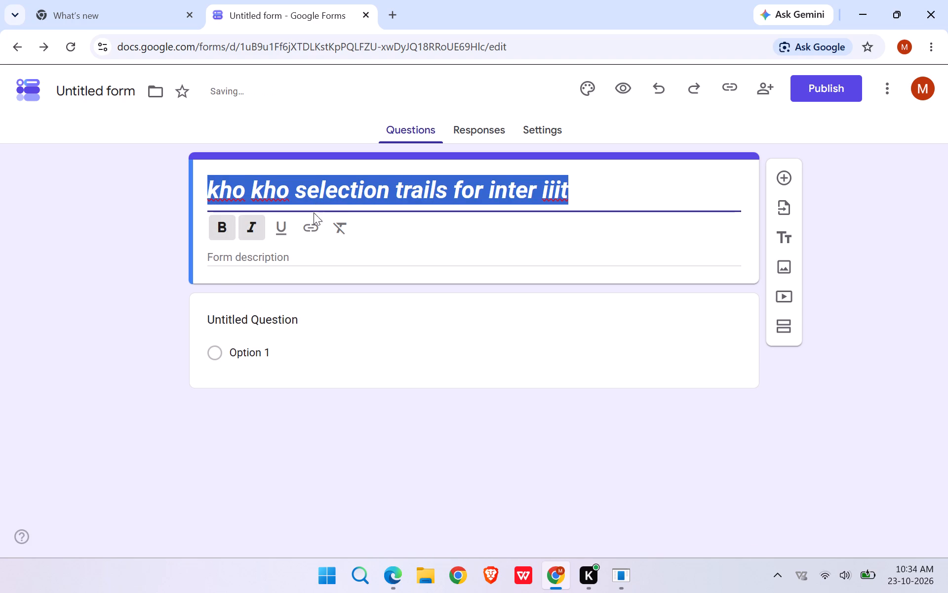
left_click(228, 230)
left_click(512, 203)
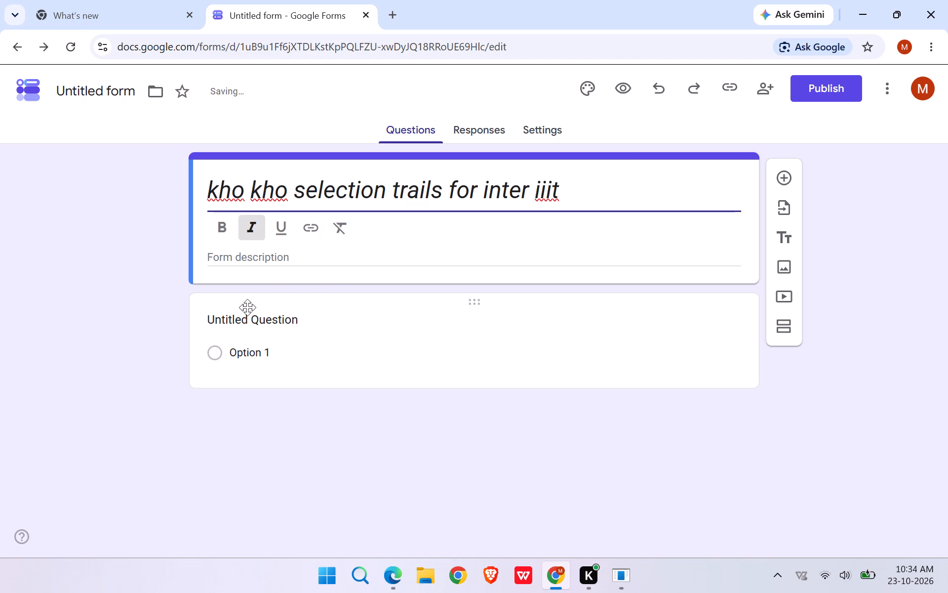
Replace the title of the untitled first question with "Name".
left_click(238, 343)
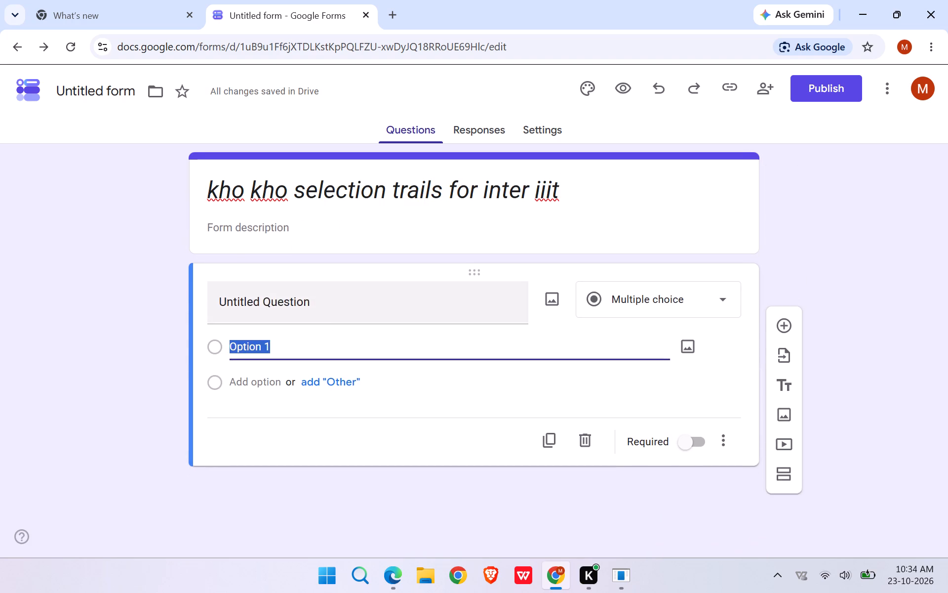
left_click(302, 314)
type("Name")
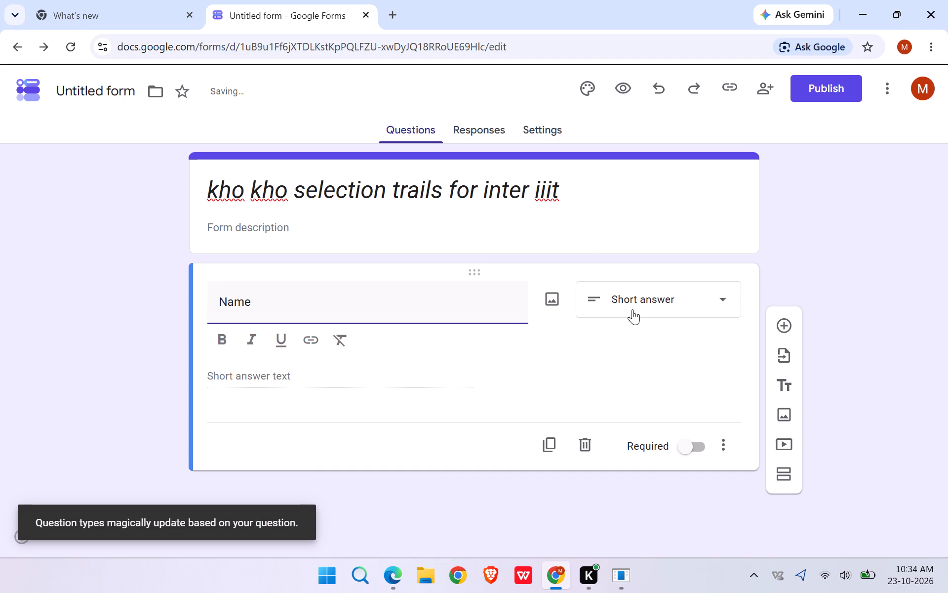
Make the Name question required.
left_click(692, 443)
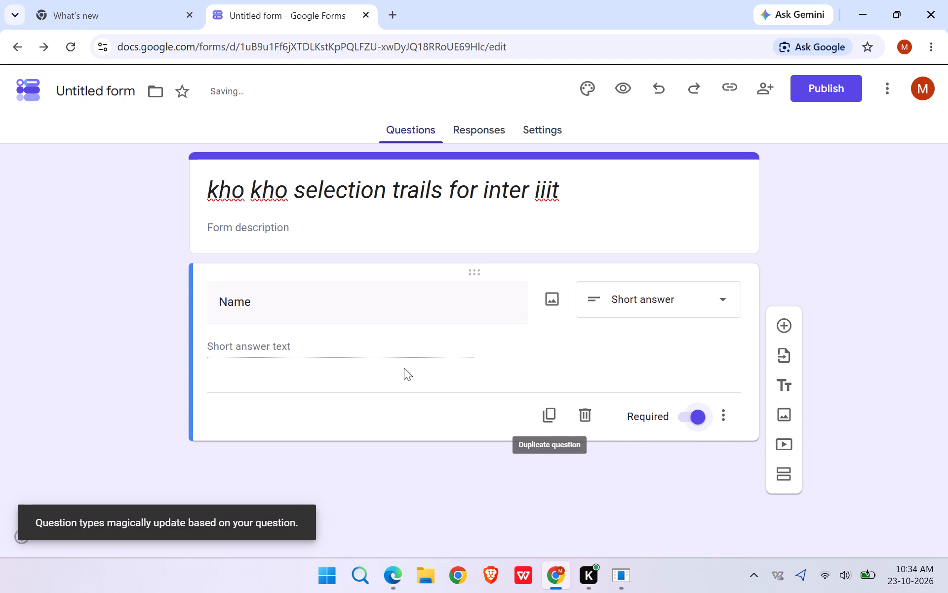
left_click(243, 345)
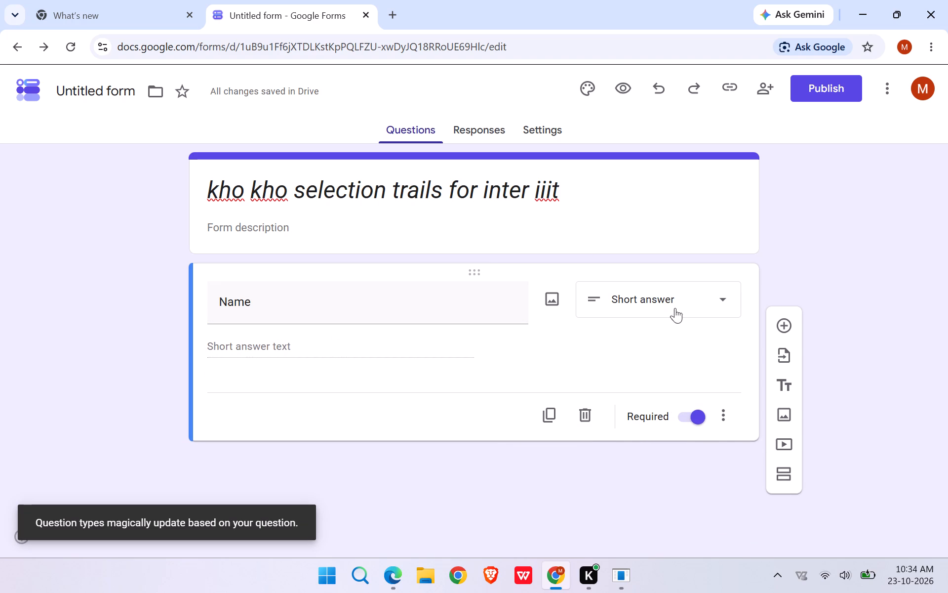
Add a required short-answer question titled "Roll No" below the Name question.
left_click(778, 327)
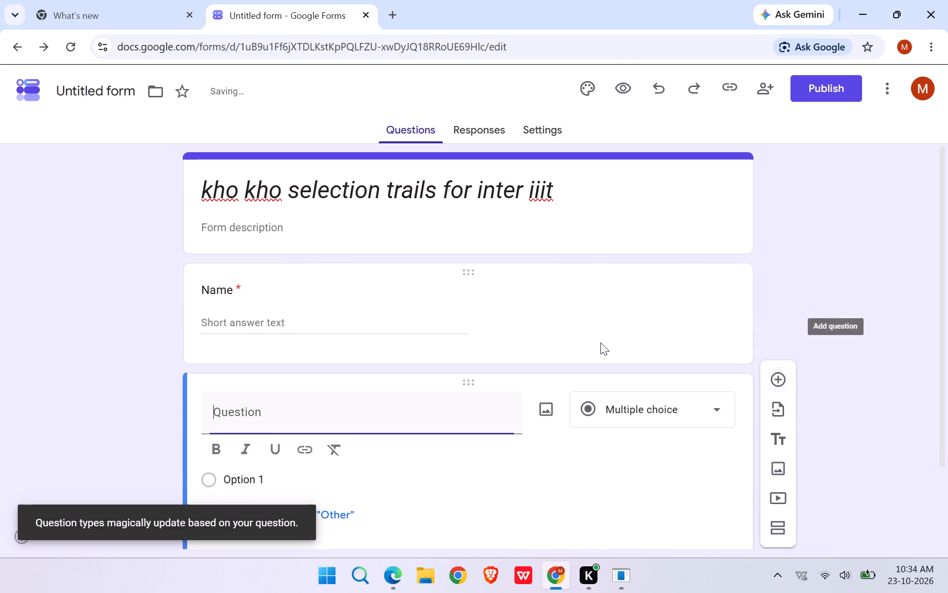
type("Roll No")
scroll(848, 306, "down", 3)
scroll(659, 356, "down", 3)
left_click(691, 478)
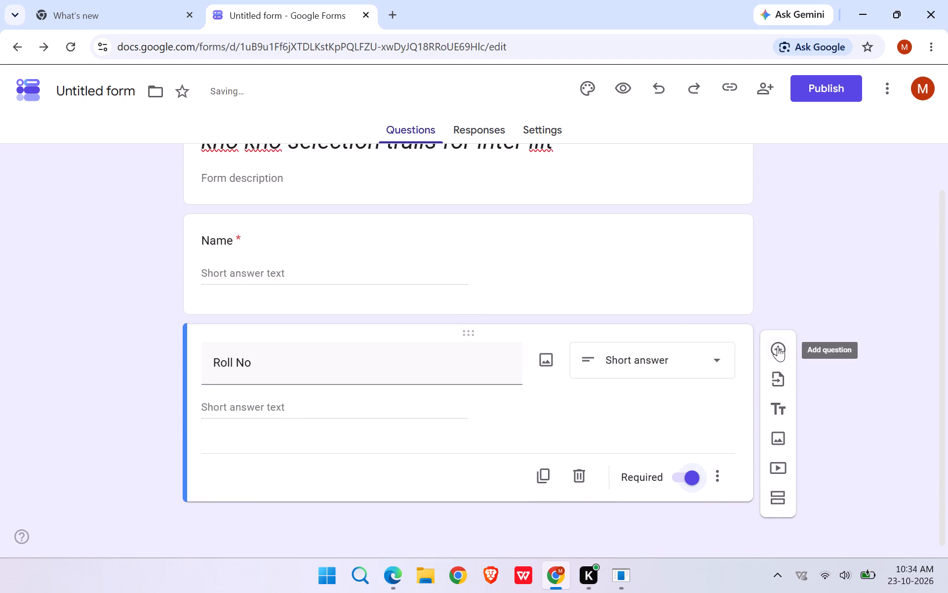
Add a new blank question below Roll No.
left_click(779, 345)
scroll(459, 411, "down", 3)
Add an "s" to the end of the form title so it ends with "inter iiits".
scroll(340, 281, "up", 1)
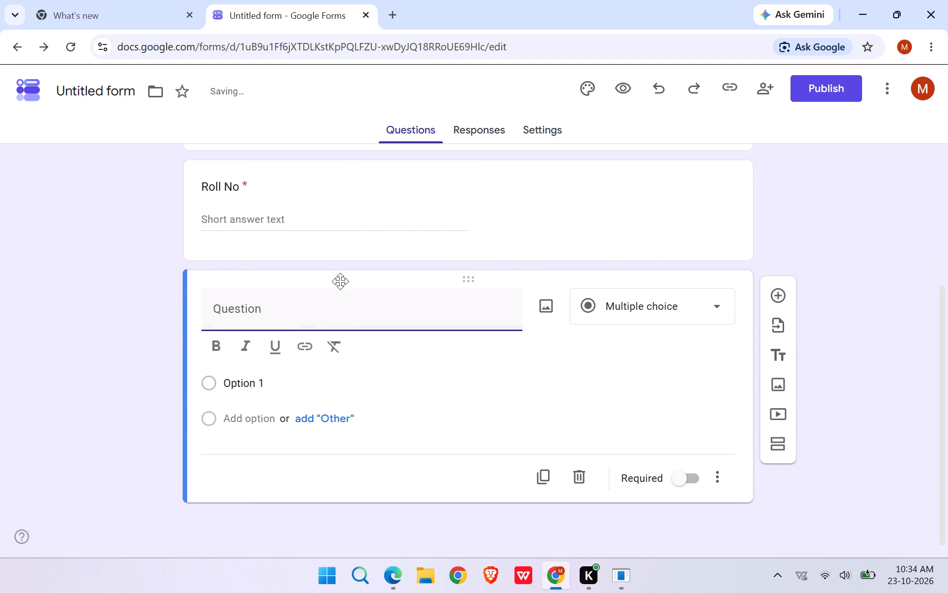
scroll(340, 281, "up", 1)
scroll(439, 278, "up", 2)
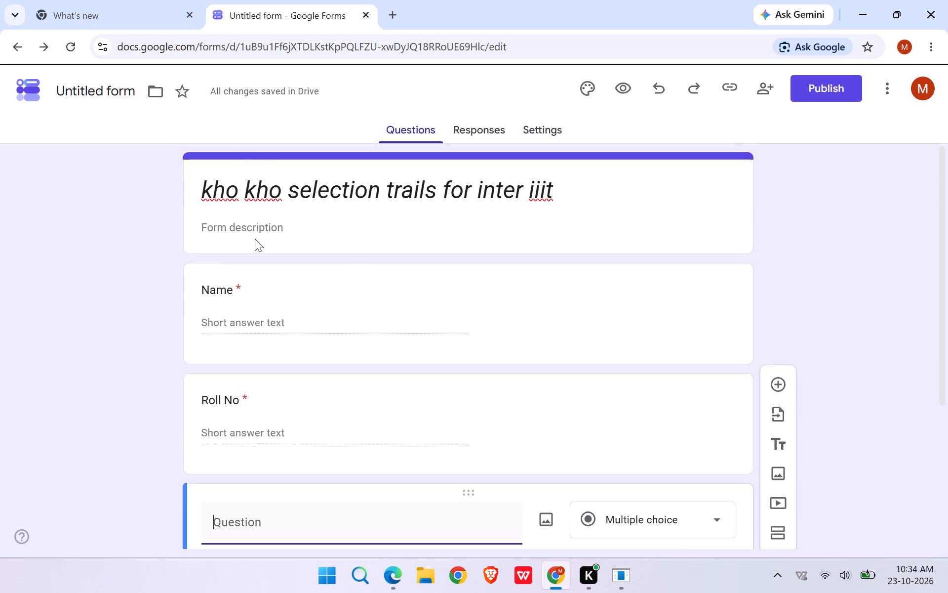
left_click(240, 229)
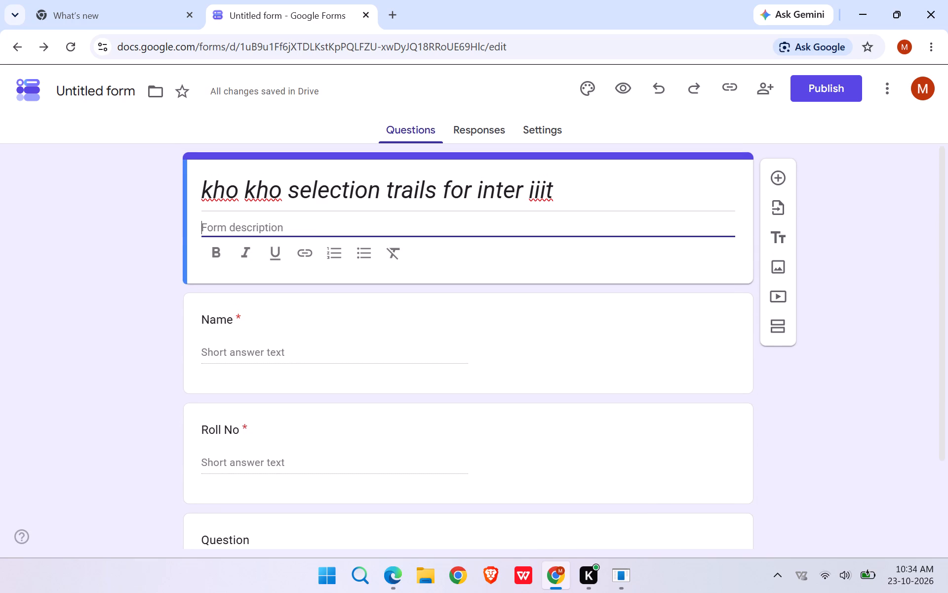
left_click(245, 192)
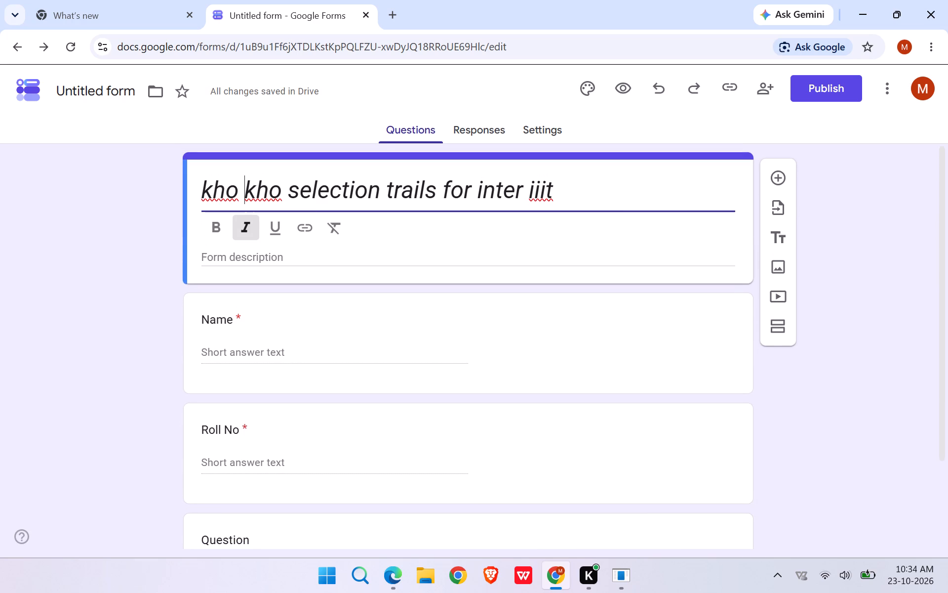
key("BackSpace")
key("space")
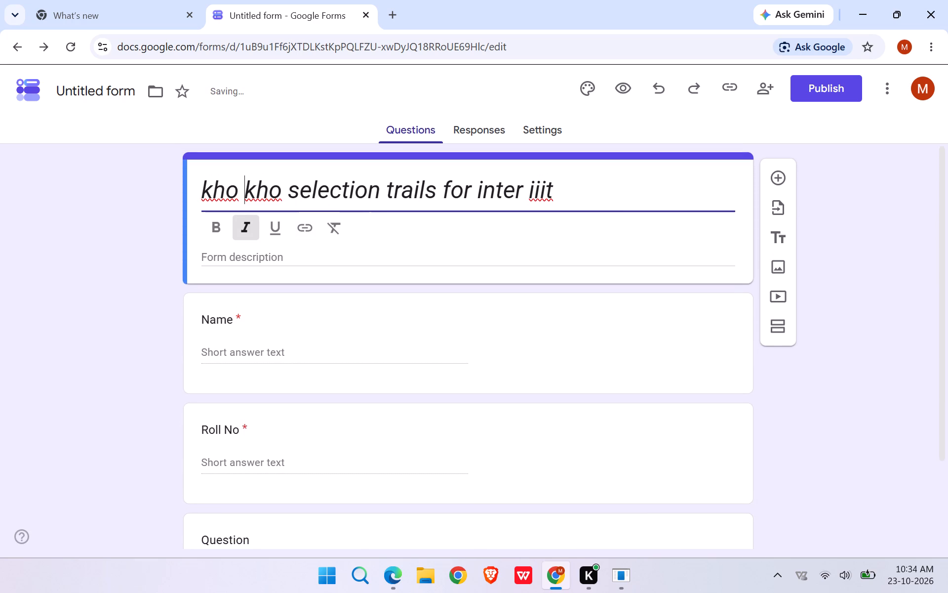
left_click(557, 199)
key("s")
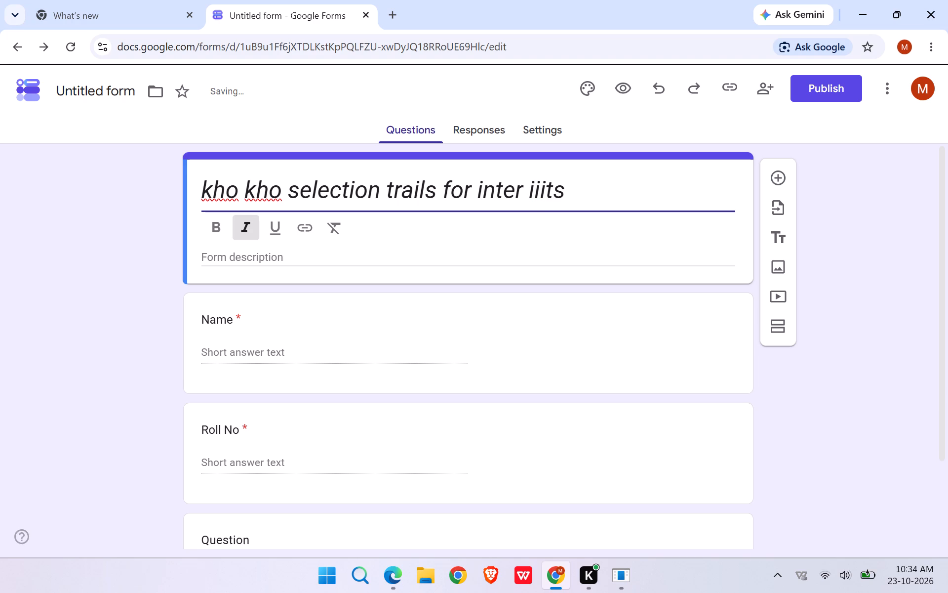
Title the blank third question "email id" and make it required.
scroll(442, 260, "down", 1)
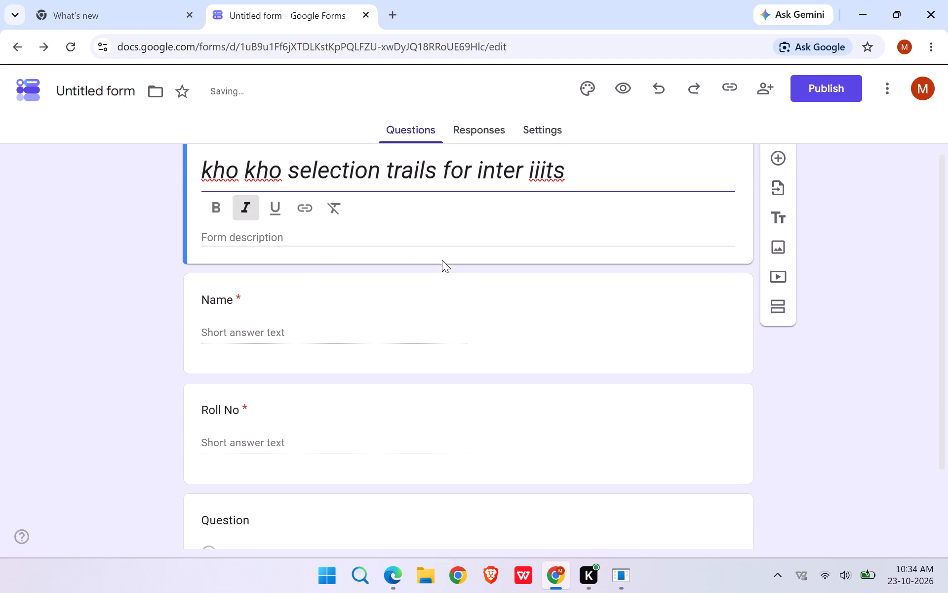
scroll(455, 250, "down", 2)
left_click(232, 430)
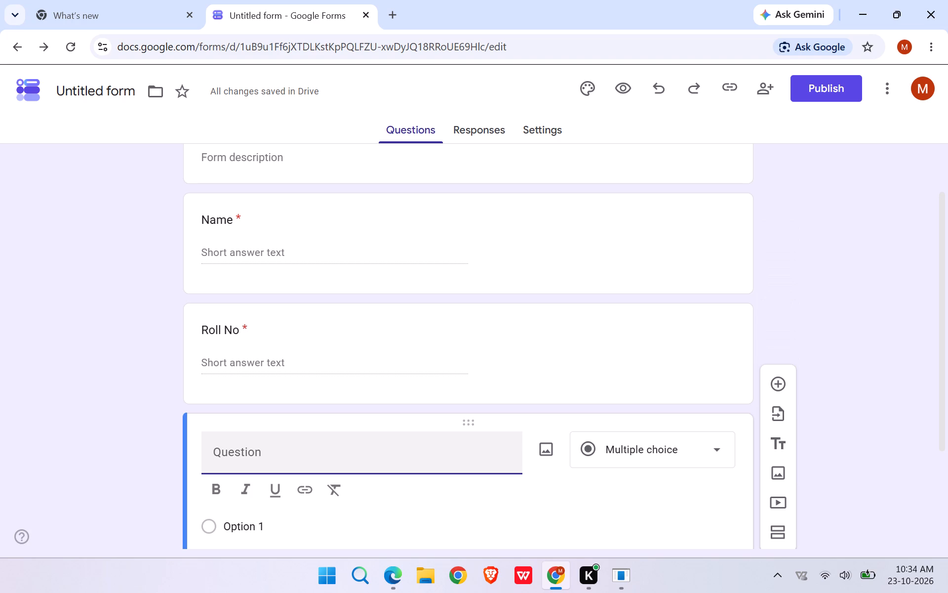
type("email id")
type("id")
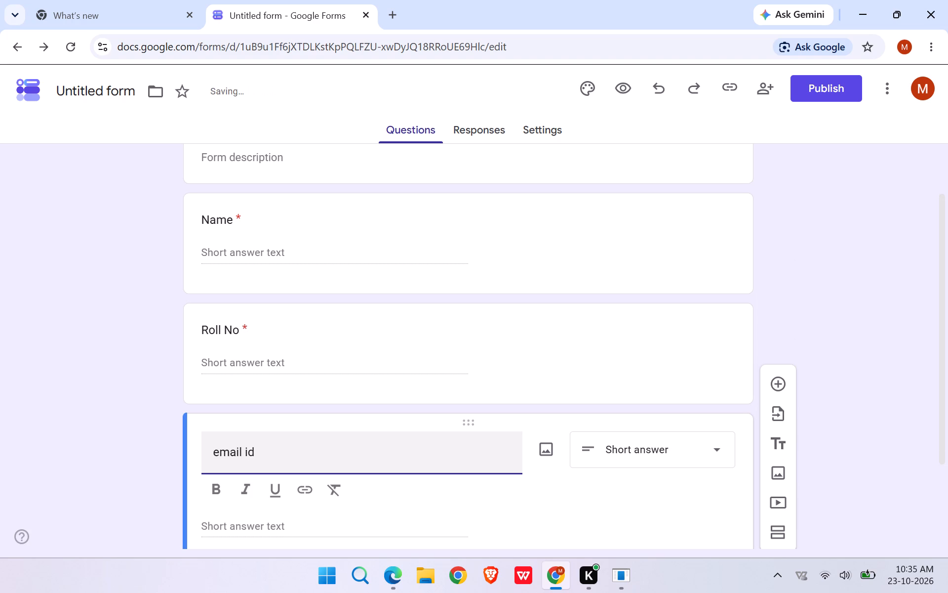
scroll(531, 381, "down", 4)
left_click(683, 471)
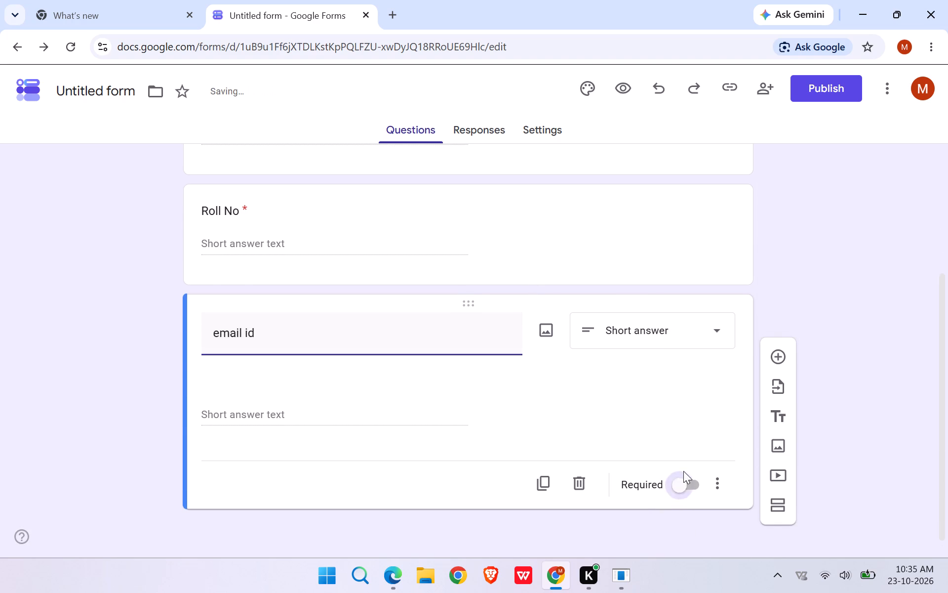
scroll(588, 386, "down", 3)
left_click(692, 461)
scroll(553, 427, "down", 2)
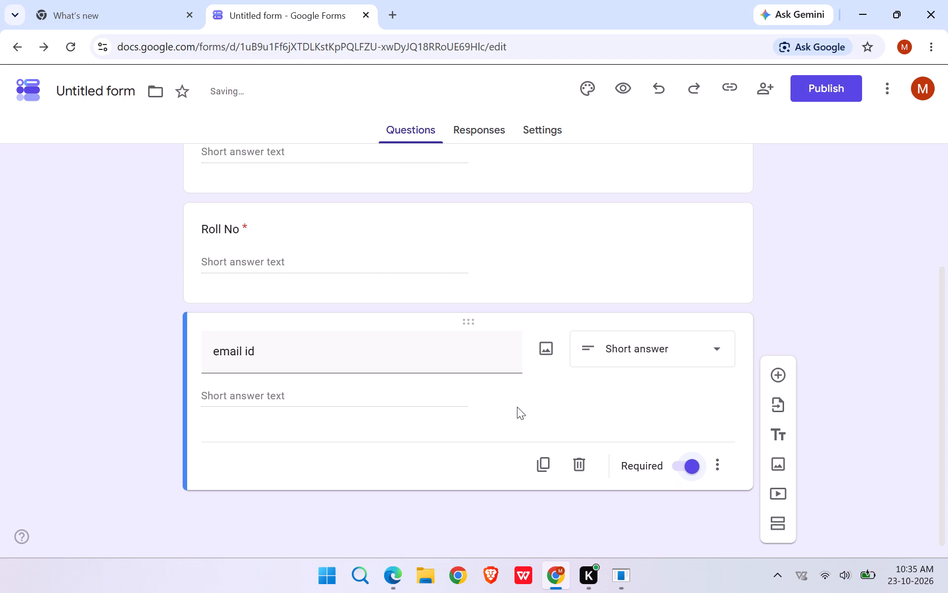
Add a new blank question below the email id question.
left_click(771, 370)
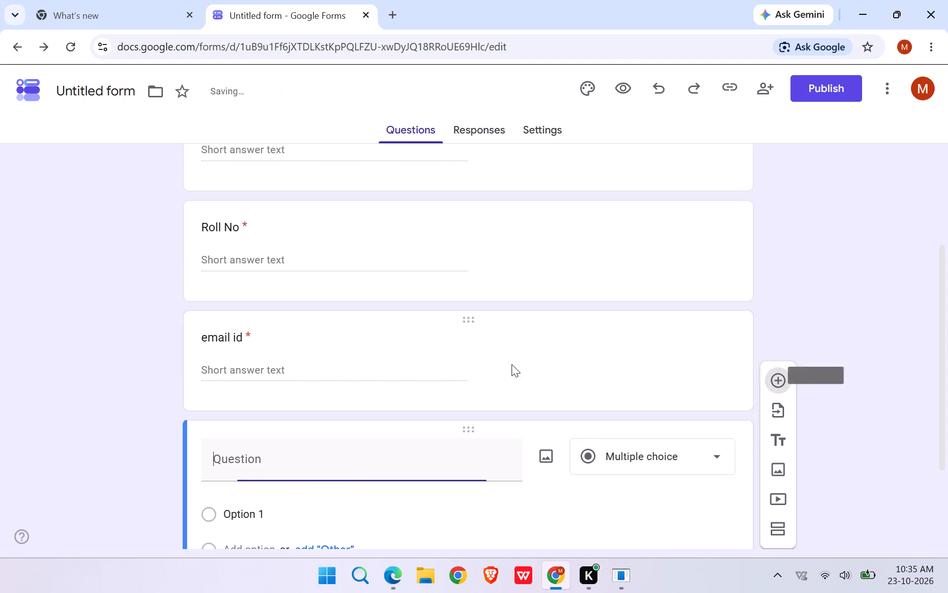
scroll(506, 363, "down", 2)
Close the "What's new" browser tab.
left_click(185, 15)
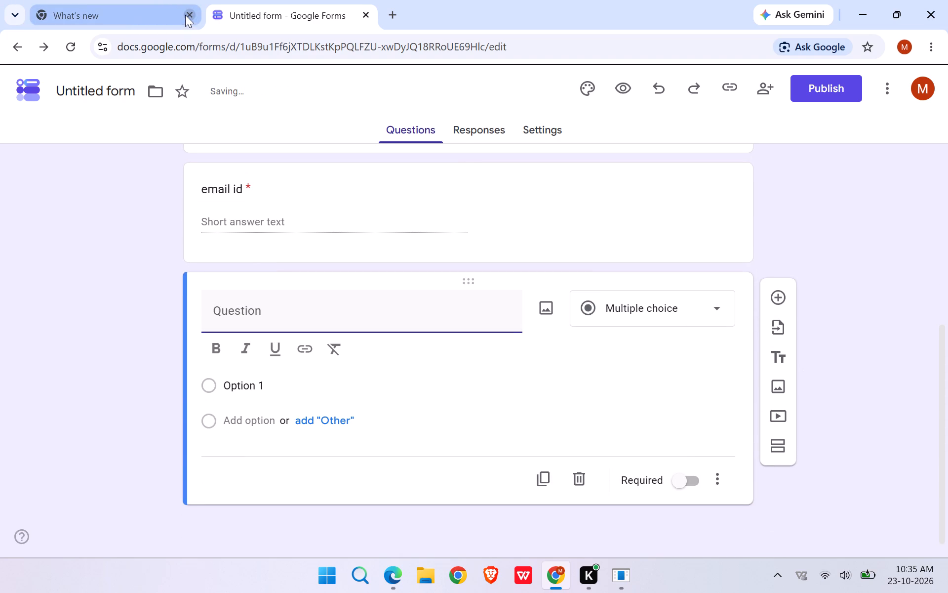
Title the blank fourth question "Batch" and set its type to Multiple choice.
left_click(235, 315)
scroll(299, 258, "up", 3)
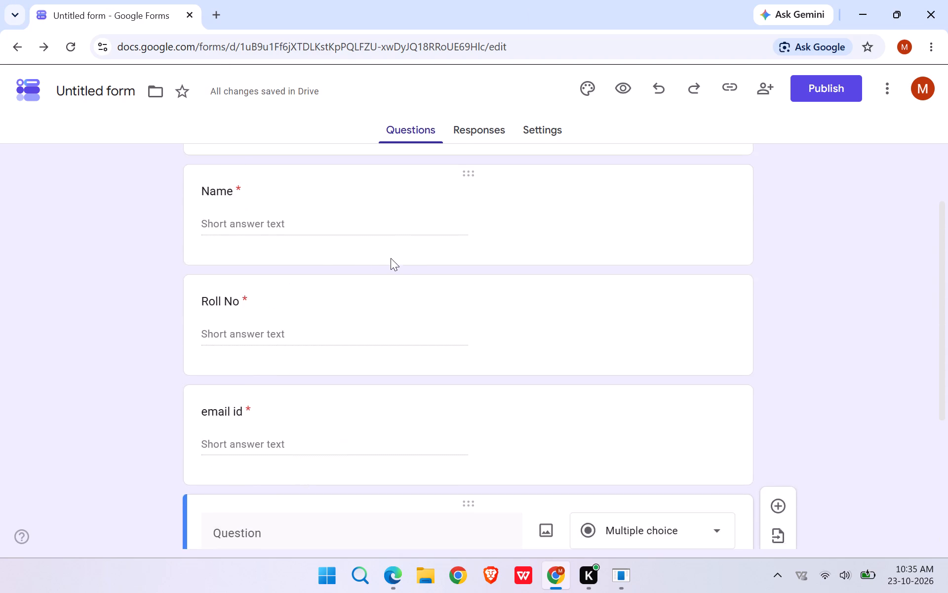
scroll(401, 259, "up", 4)
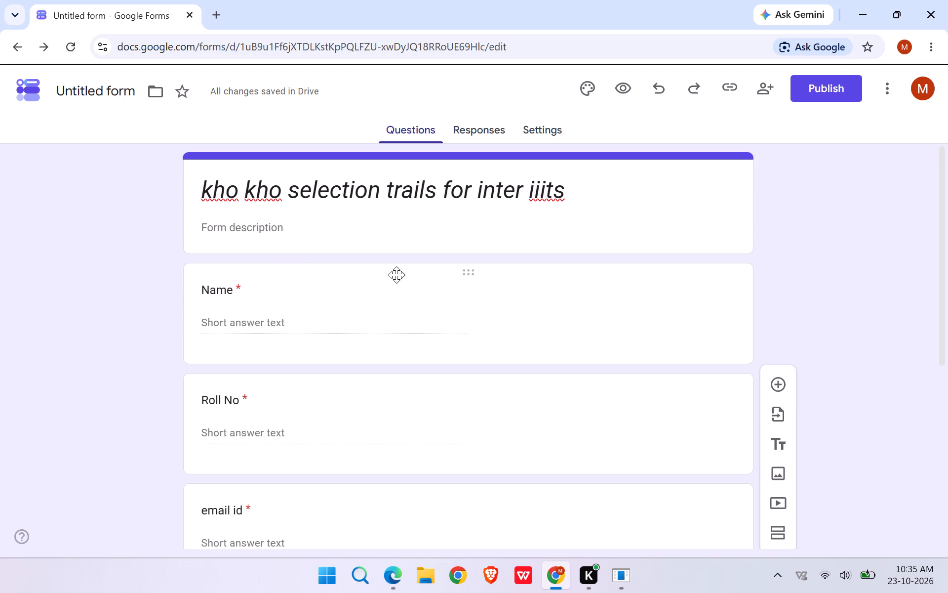
scroll(396, 275, "down", 6)
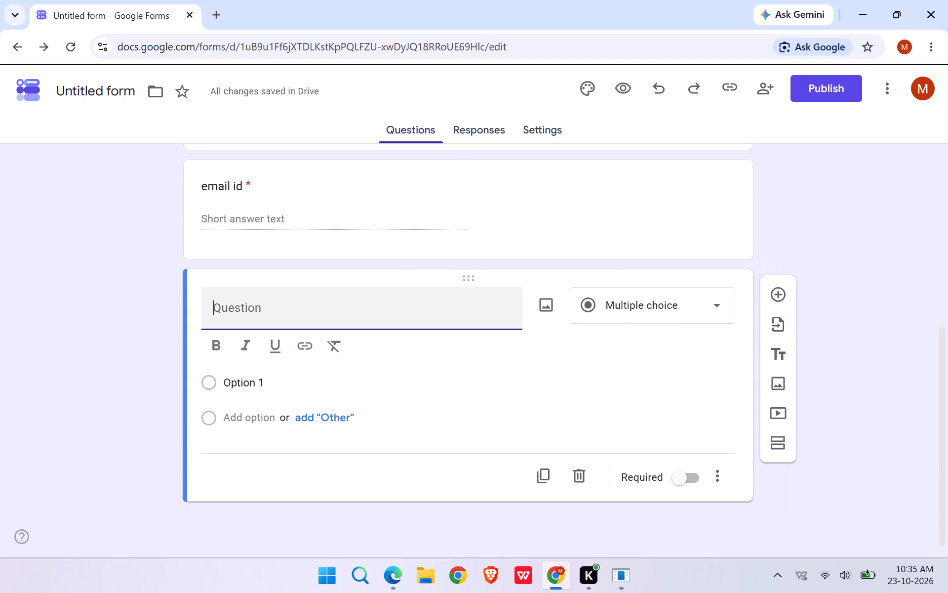
type("Batch")
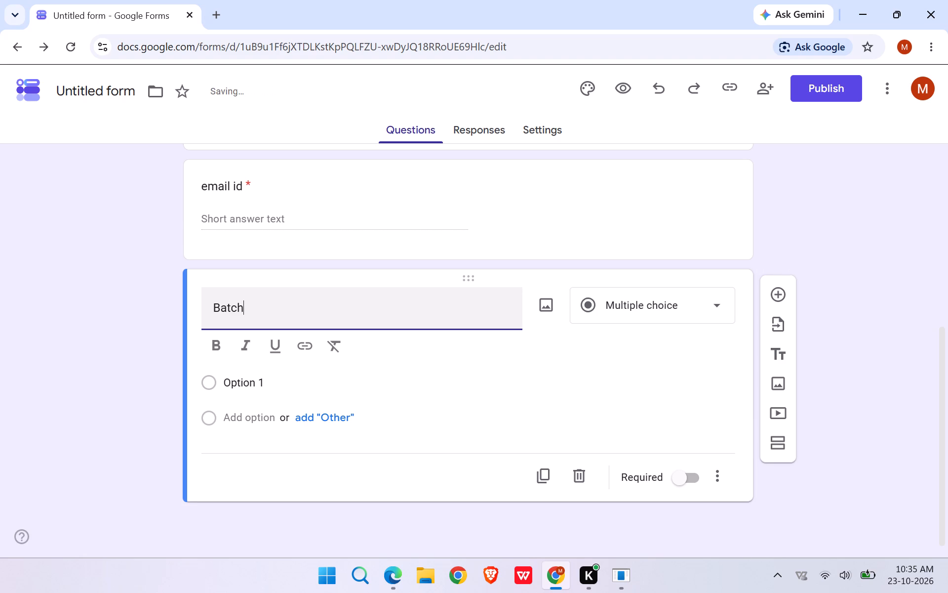
left_click(686, 312)
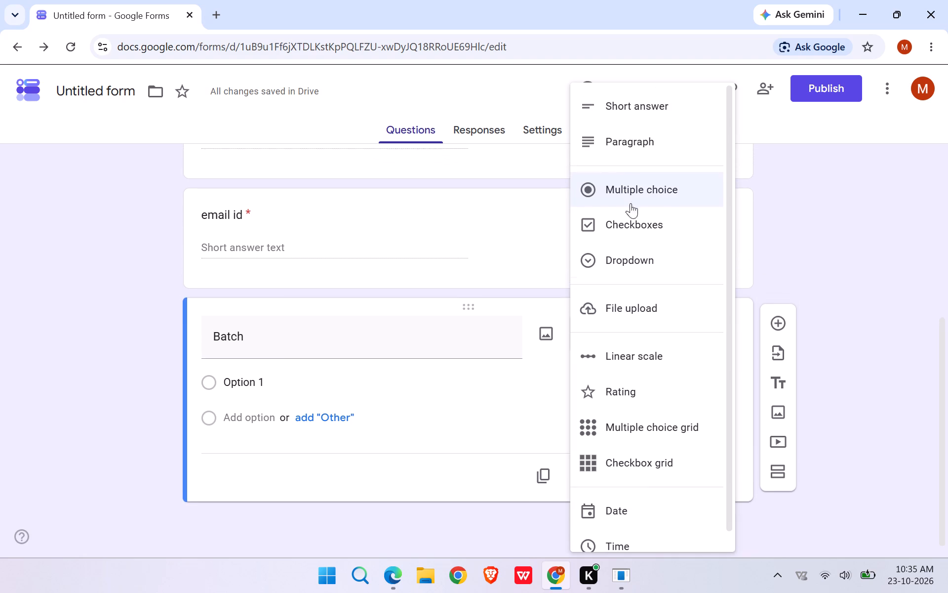
left_click(647, 194)
Give the Batch question the answer options 2024, 2025 and 2026.
left_click(233, 383)
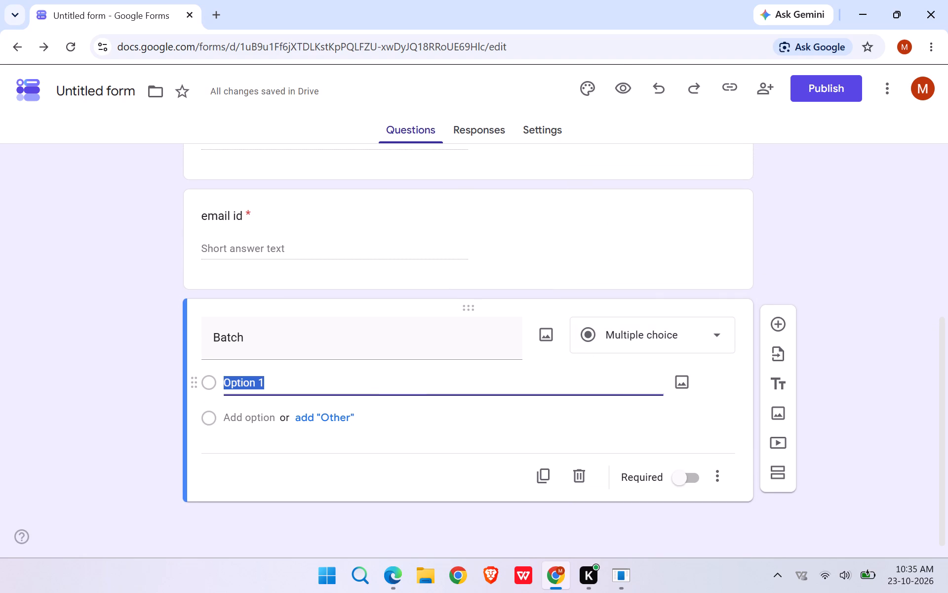
type("203")
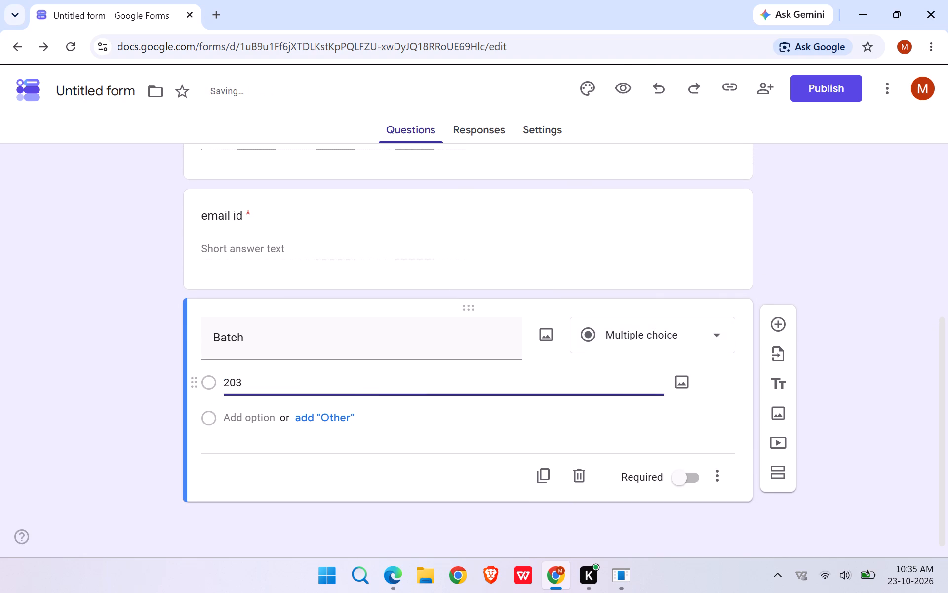
key("BackSpace")
type("24")
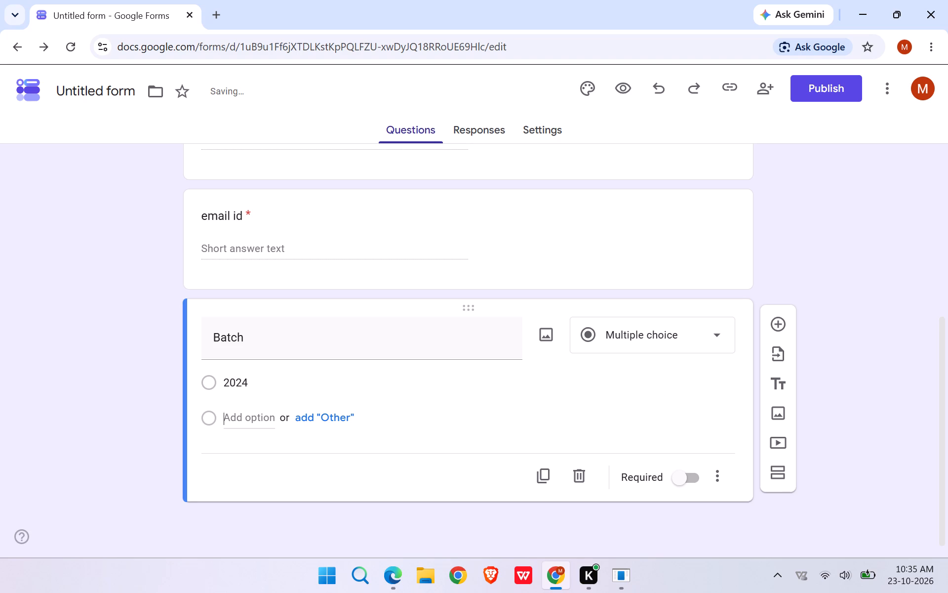
left_click(252, 422)
type("2025")
left_click(251, 457)
type("20")
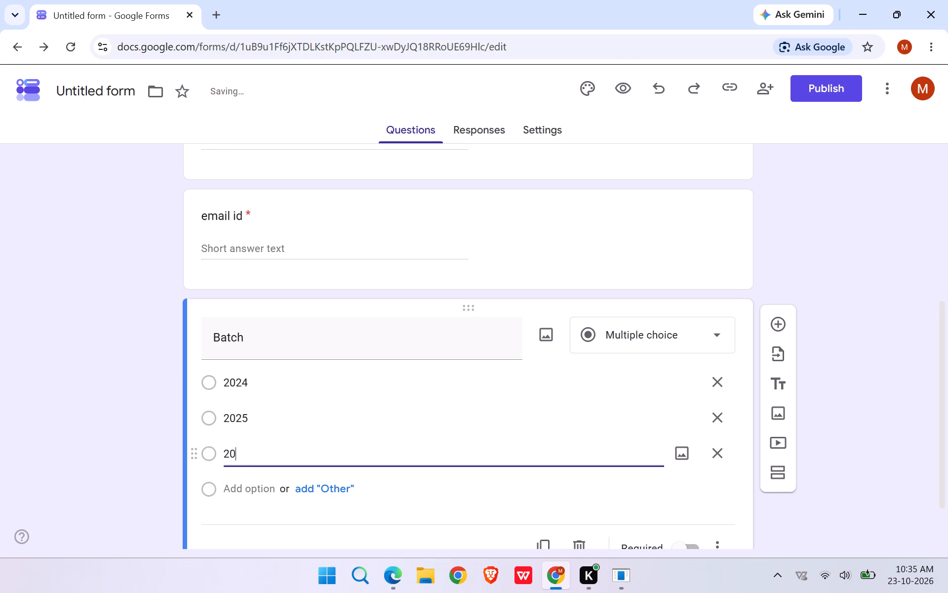
key("2")
key("6")
left_click(671, 344)
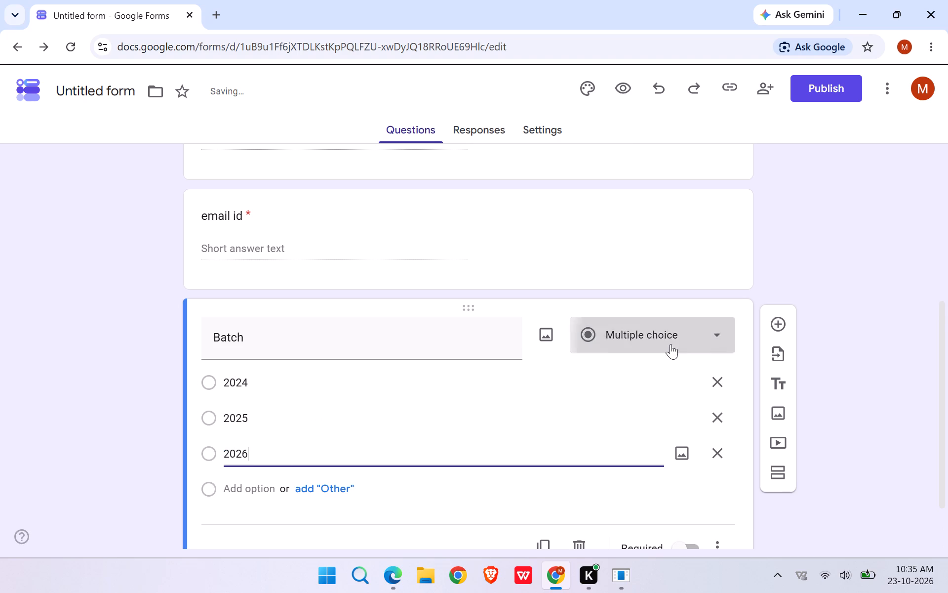
left_click(806, 216)
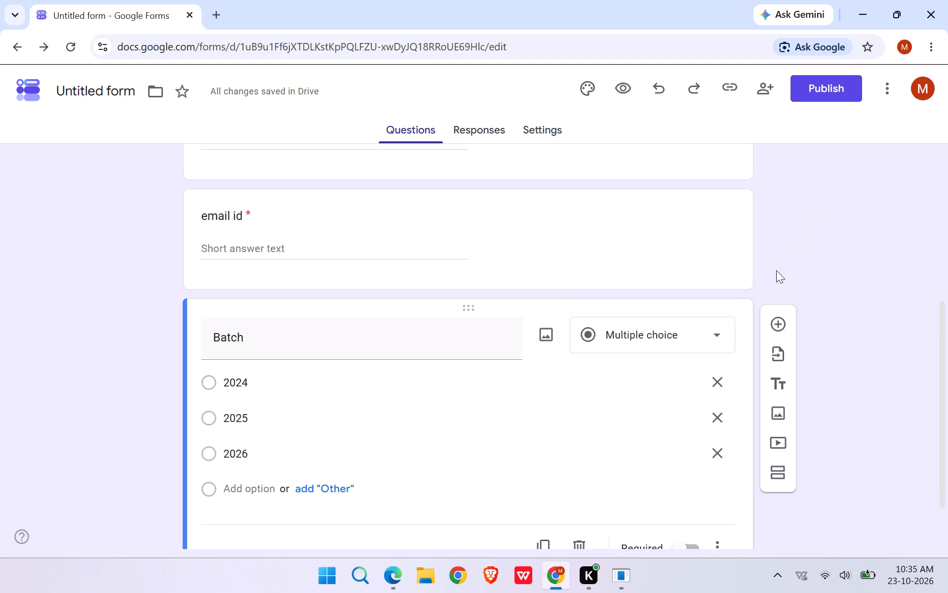
Make the Batch question required.
scroll(666, 359, "down", 2)
left_click(699, 481)
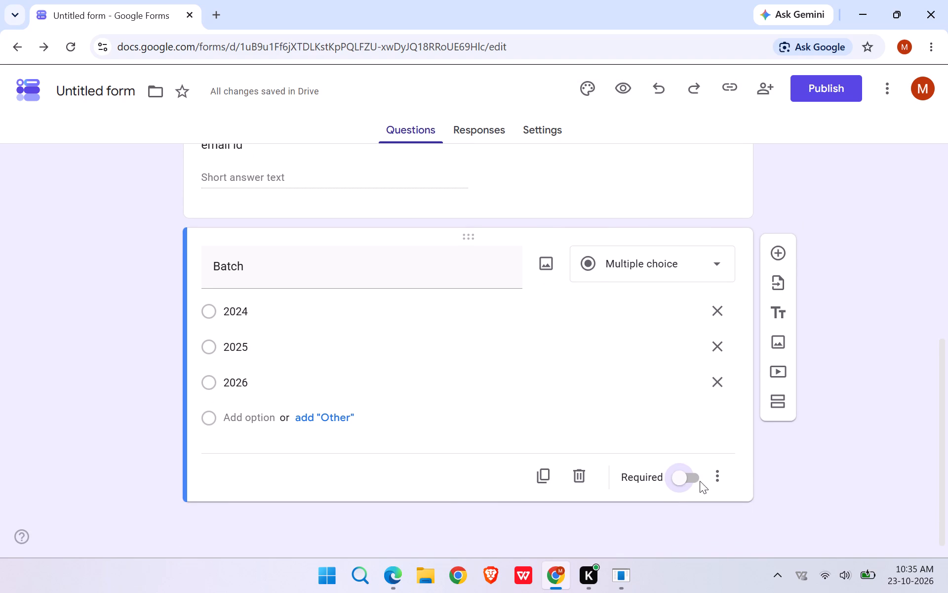
left_click(682, 478)
scroll(532, 394, "down", 1)
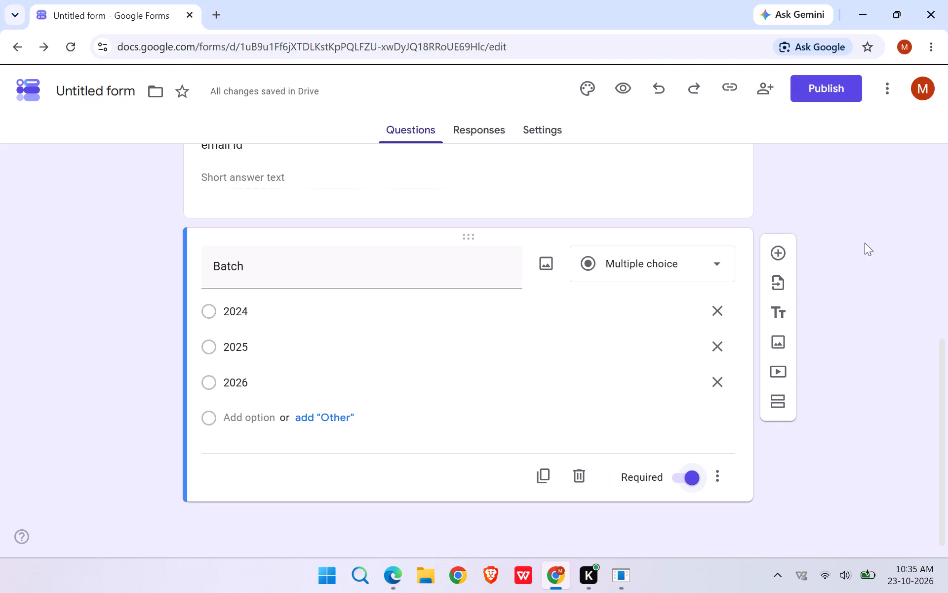
Check the form's publishing options and responder access settings, leaving the form unpublished.
scroll(869, 223, "up", 1)
left_click(833, 92)
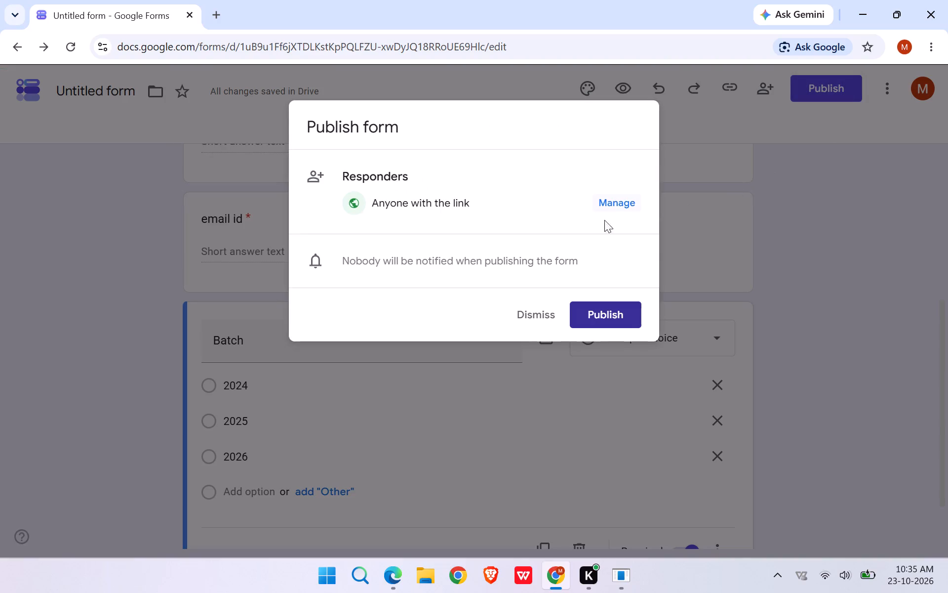
left_click(613, 203)
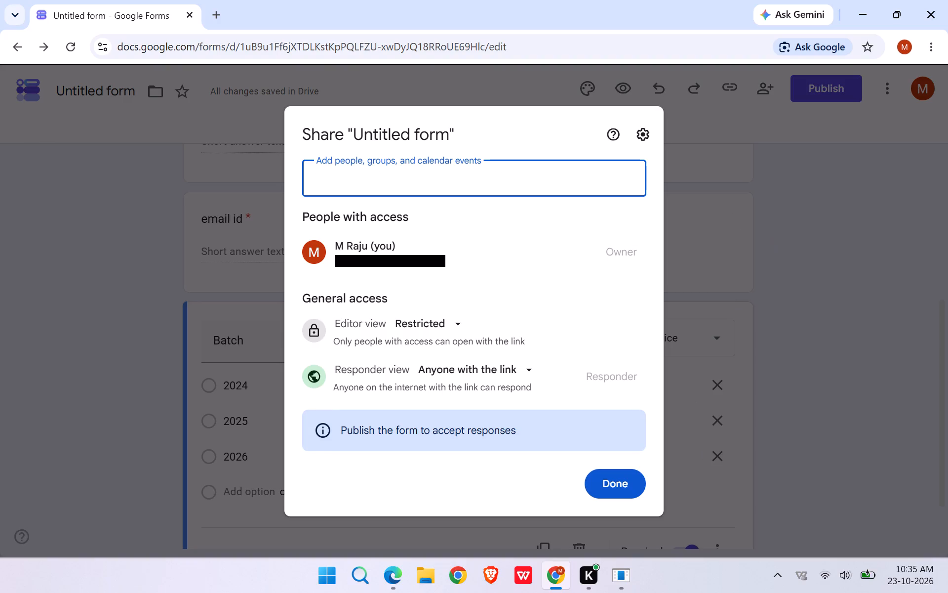
left_click(787, 198)
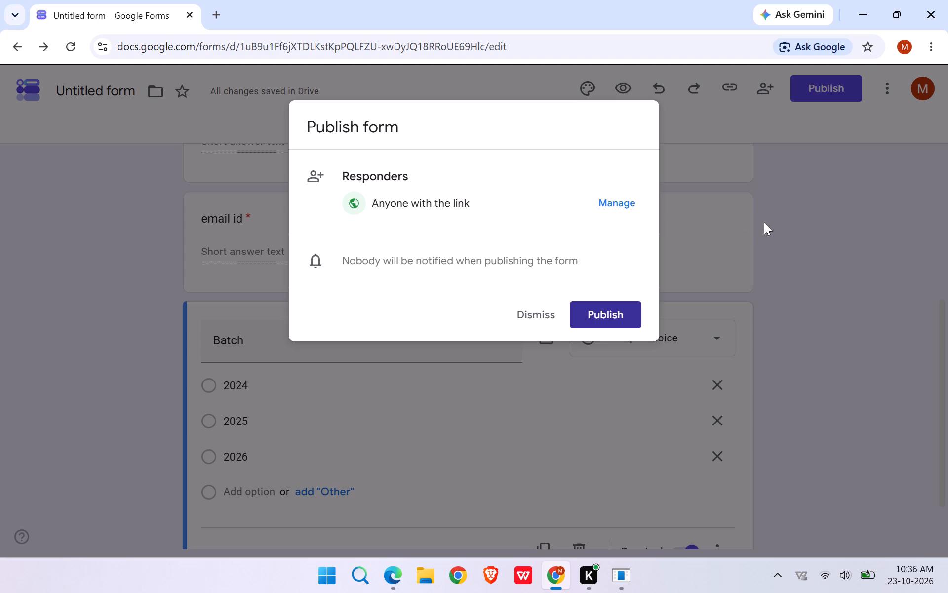
left_click(827, 222)
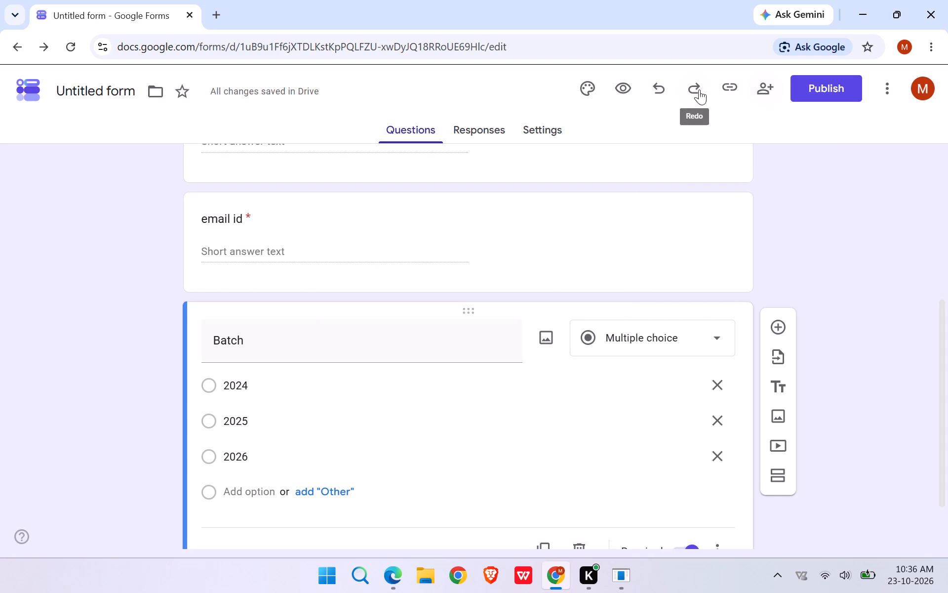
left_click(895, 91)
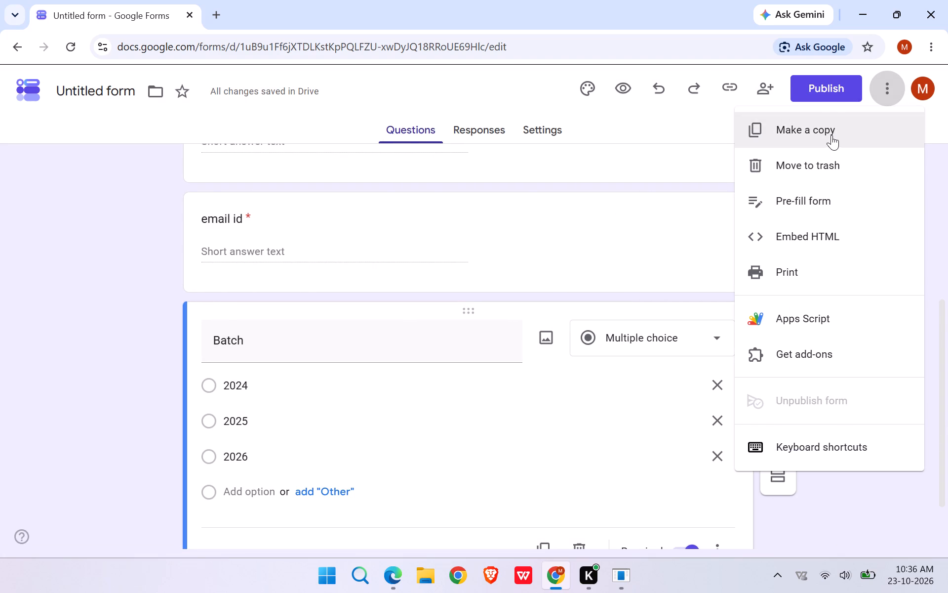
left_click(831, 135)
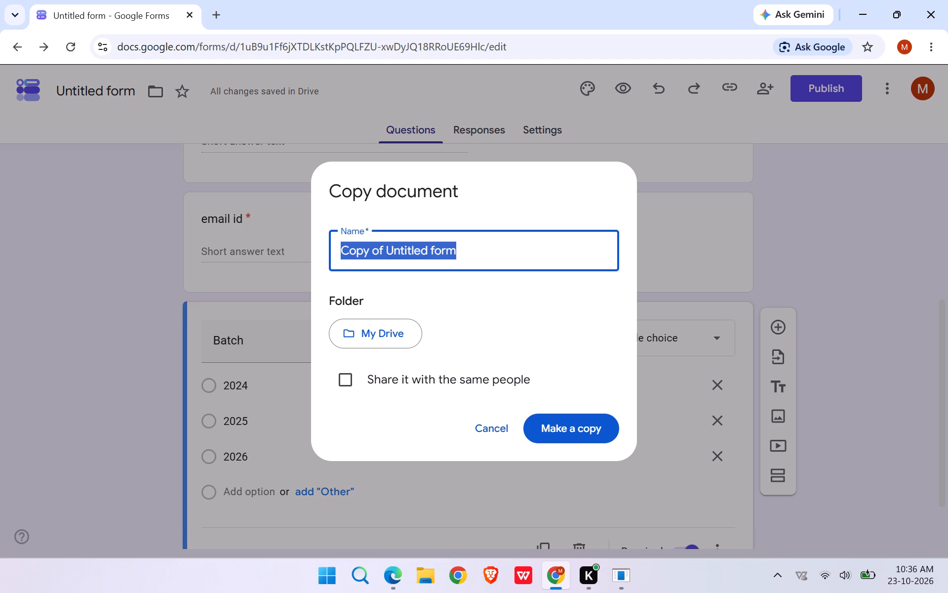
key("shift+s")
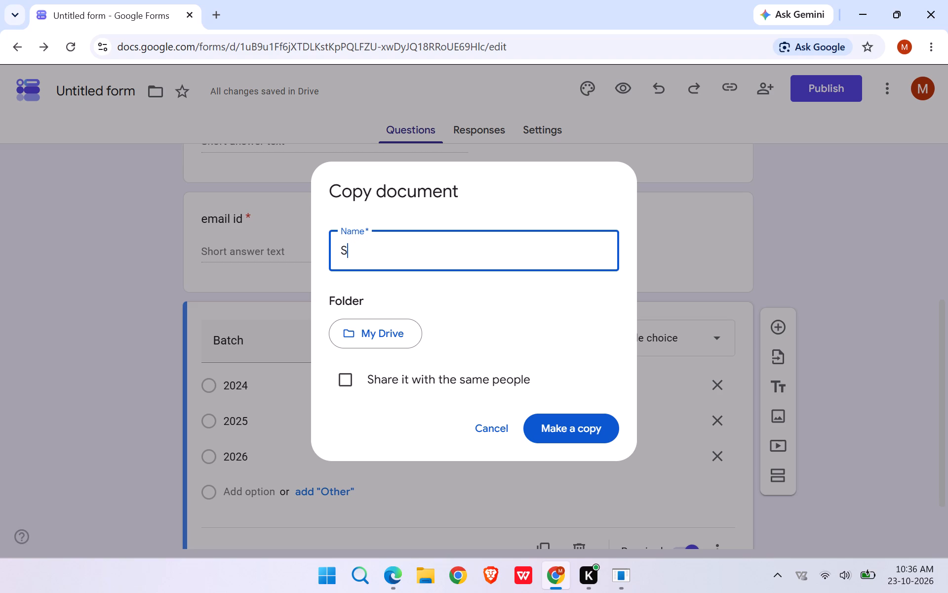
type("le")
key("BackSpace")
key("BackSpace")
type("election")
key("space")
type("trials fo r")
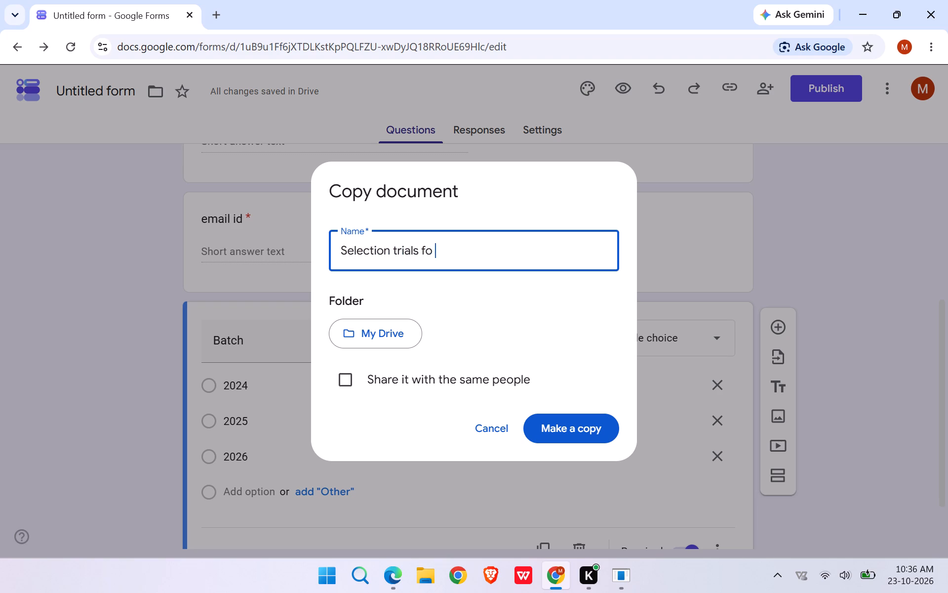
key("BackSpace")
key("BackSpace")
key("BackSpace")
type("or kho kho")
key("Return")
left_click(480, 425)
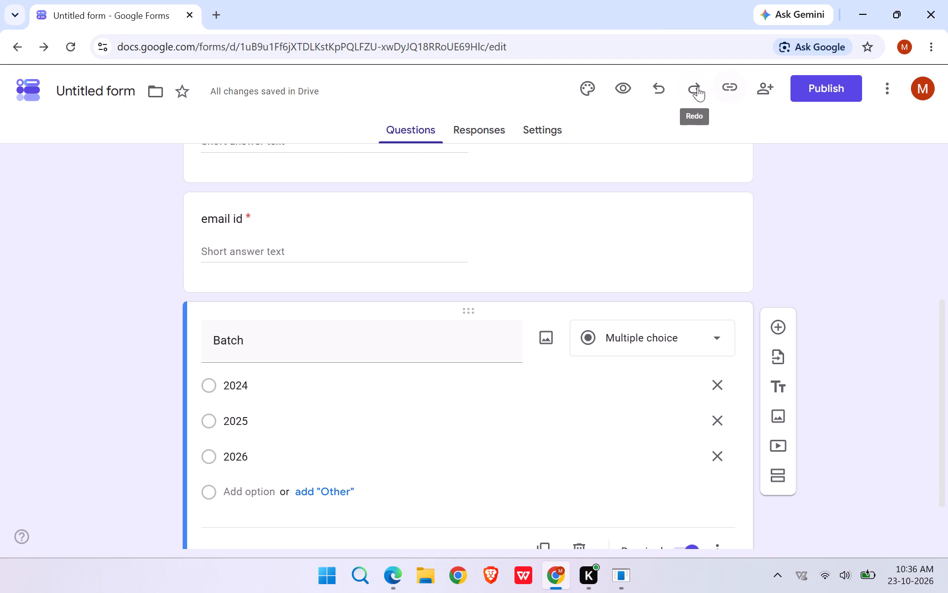
Preview the form as a responder, try the 2024, 2025 and 2026 Batch options, and return to the form editor.
left_click(626, 88)
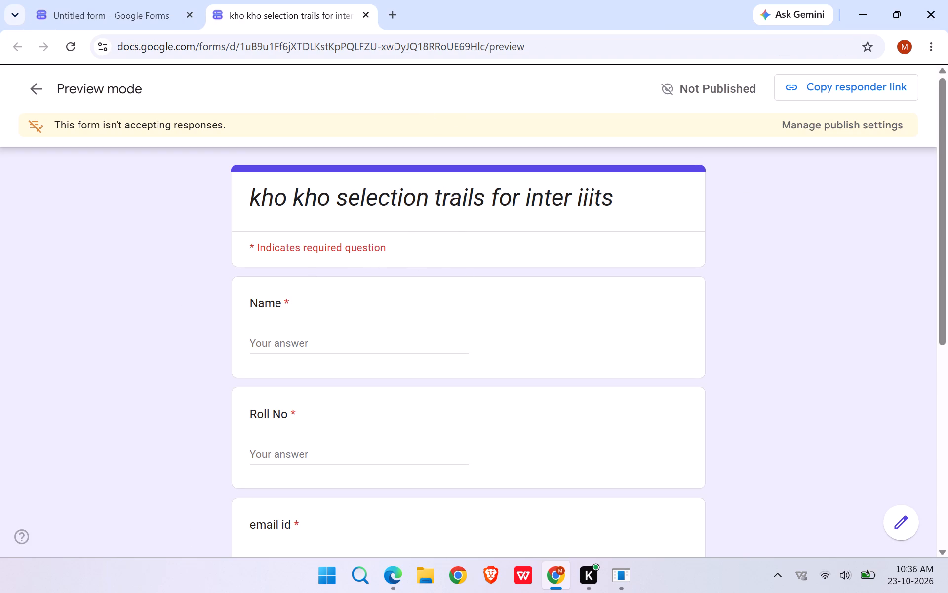
left_click(826, 88)
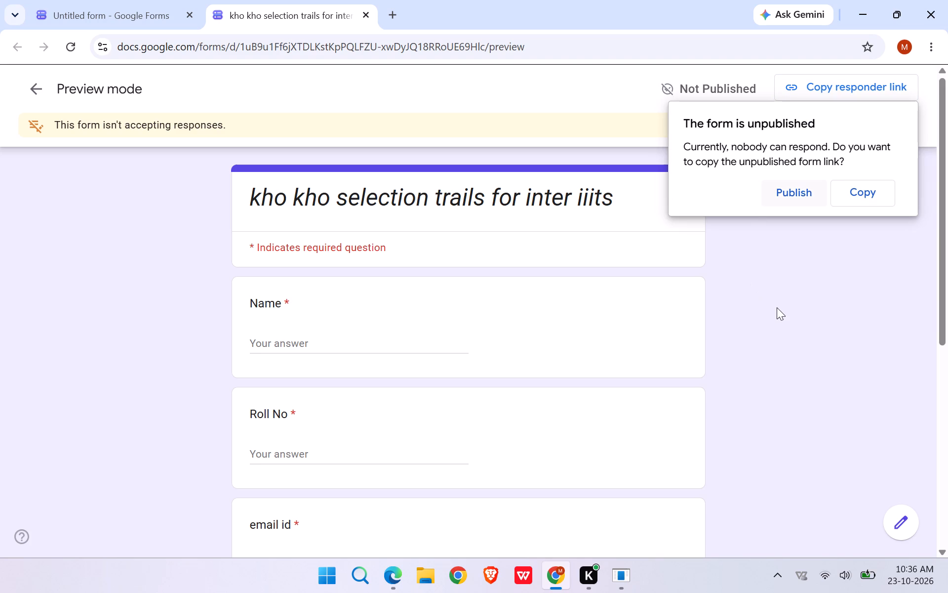
left_click(777, 307)
scroll(454, 239, "down", 2)
scroll(457, 238, "up", 2)
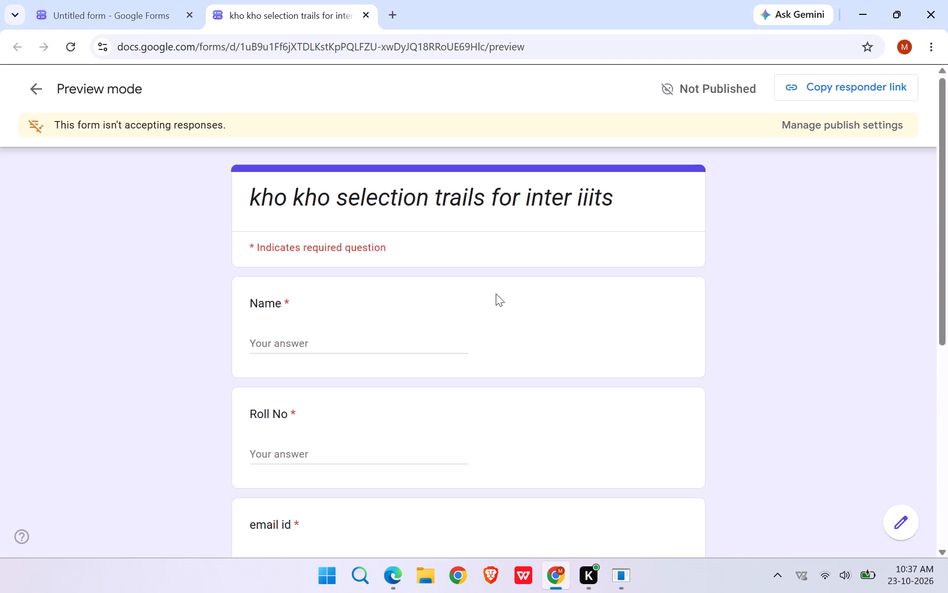
scroll(496, 294, "down", 4)
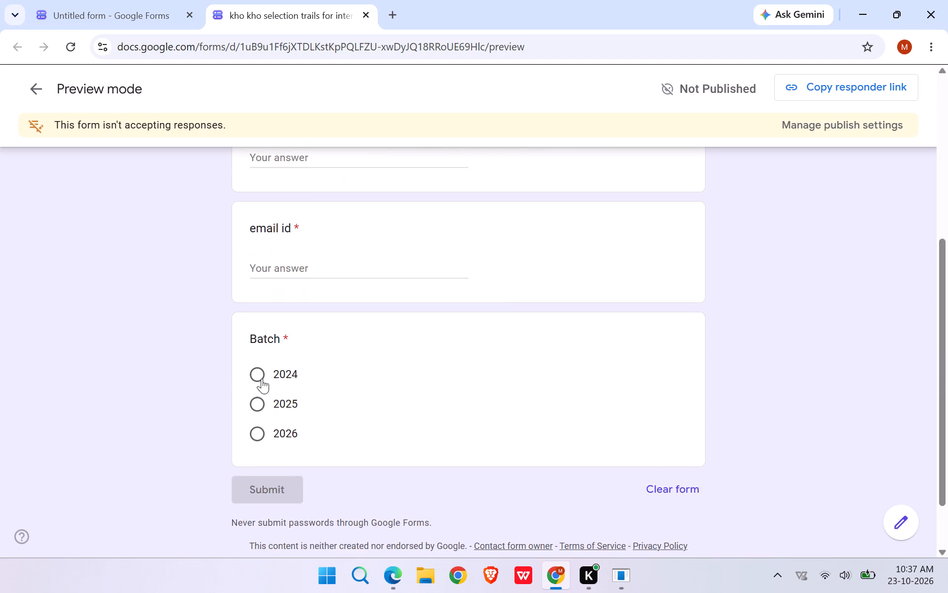
left_click(259, 378)
left_click(265, 402)
left_click(259, 406)
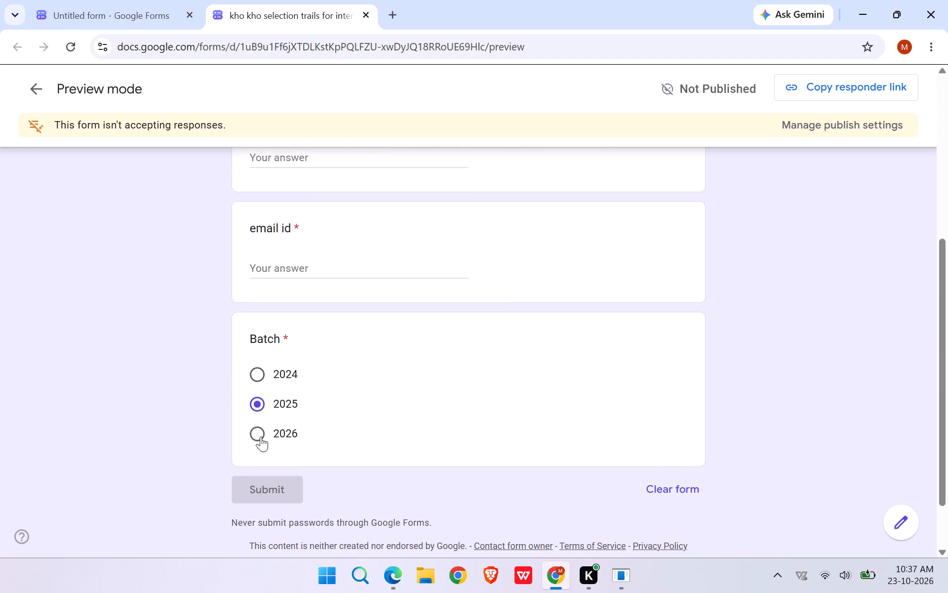
left_click(251, 434)
scroll(453, 372, "up", 6)
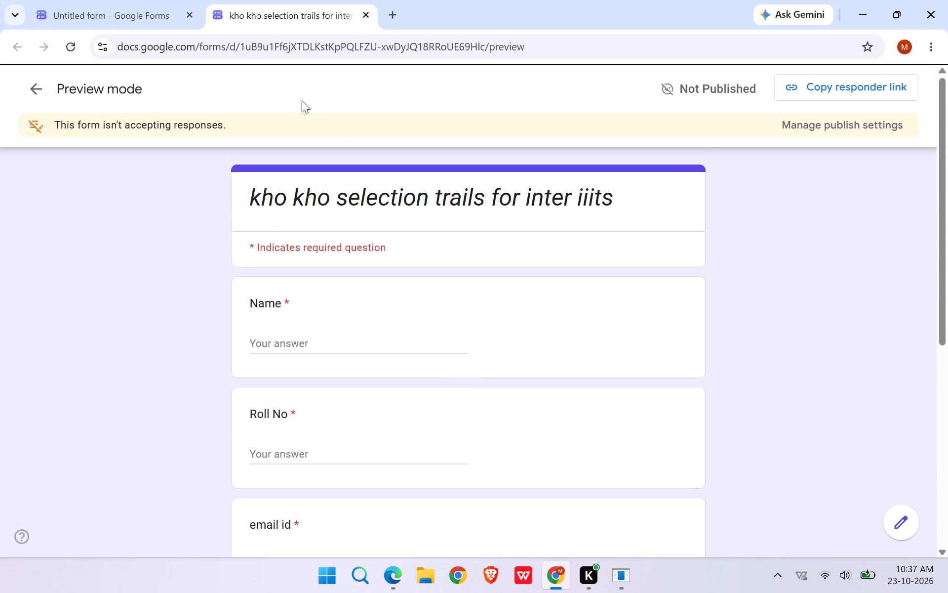
left_click(39, 88)
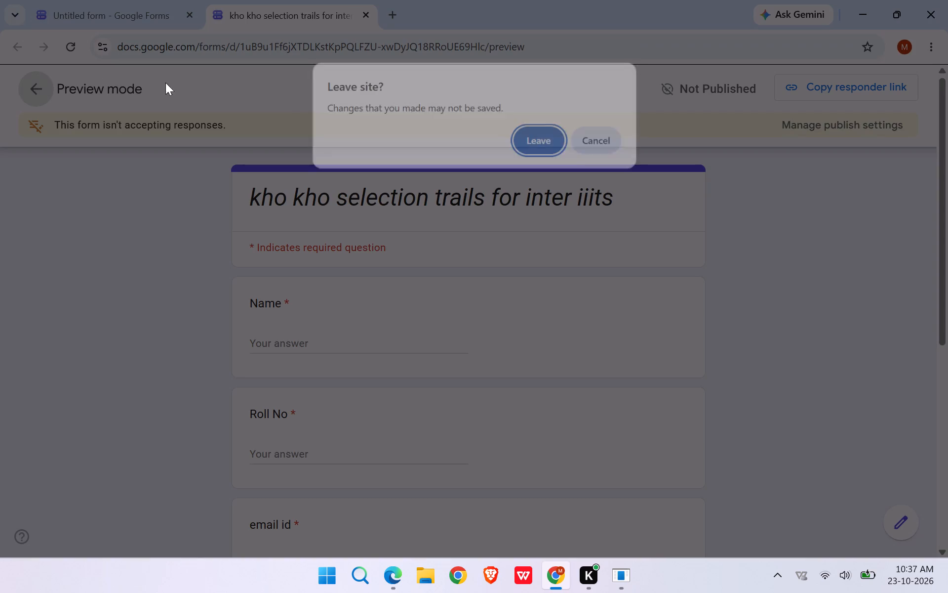
left_click(582, 140)
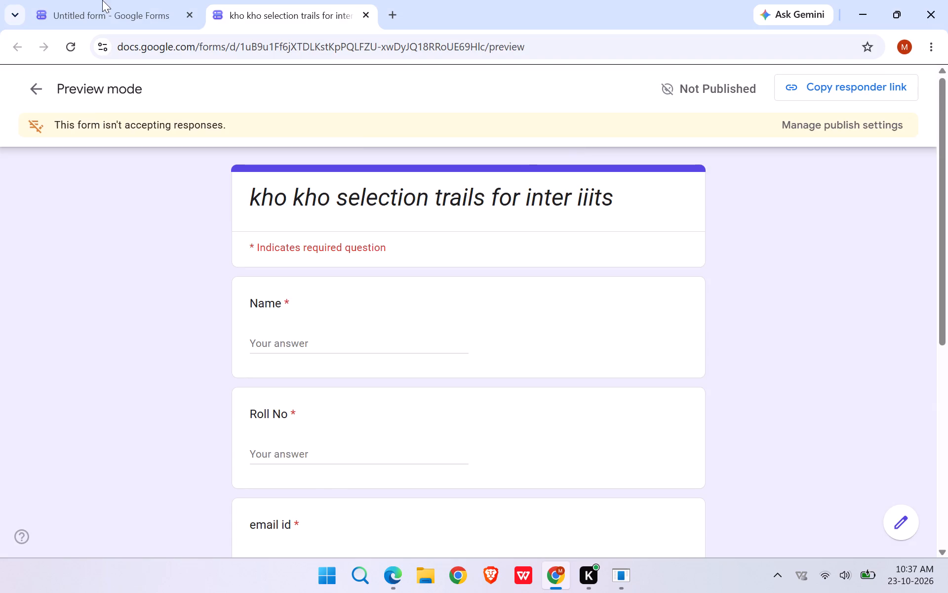
left_click(49, 0)
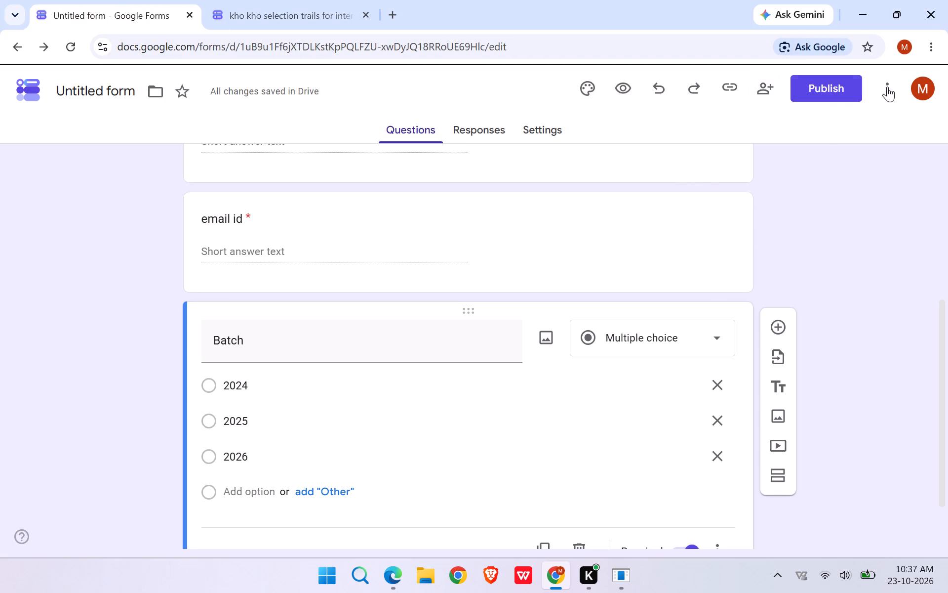
Retitle the email id question "clg email id".
left_click(891, 85)
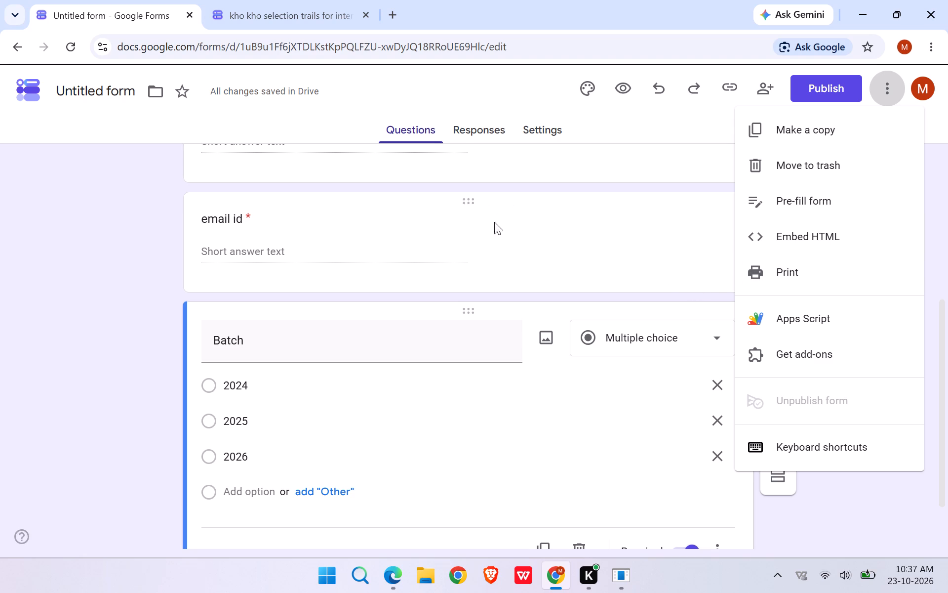
left_click(527, 240)
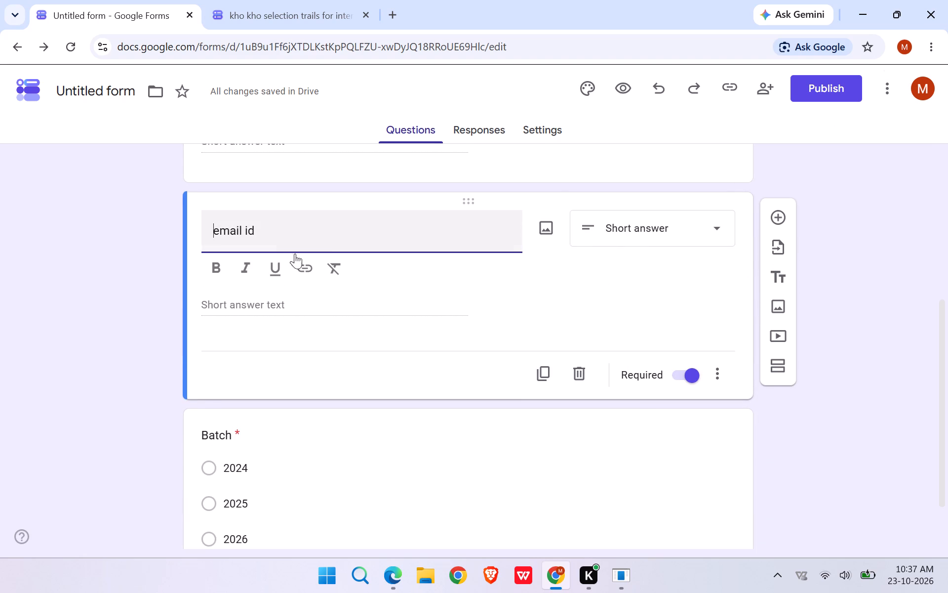
left_click(222, 229)
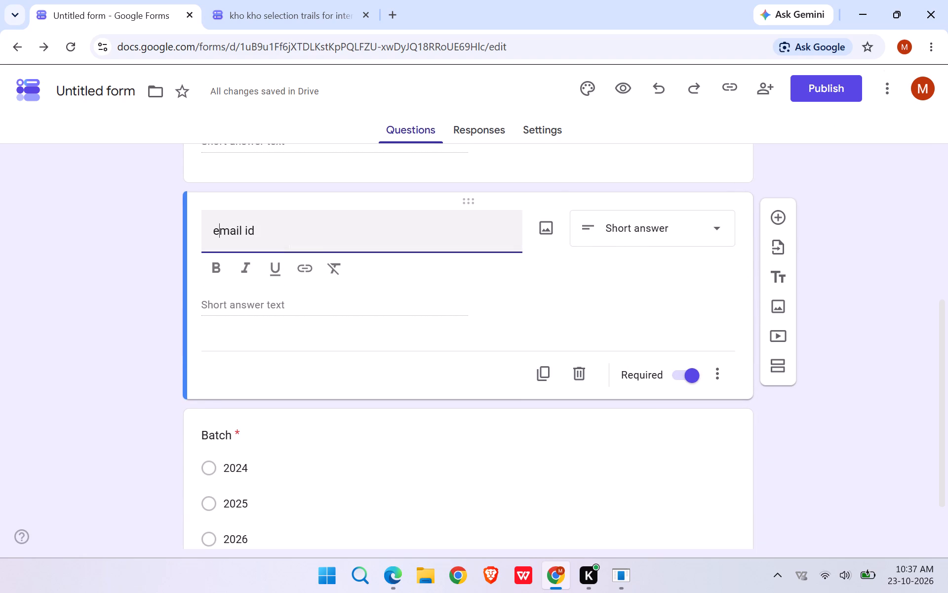
left_click(213, 224)
key("space")
type("clg")
key("space")
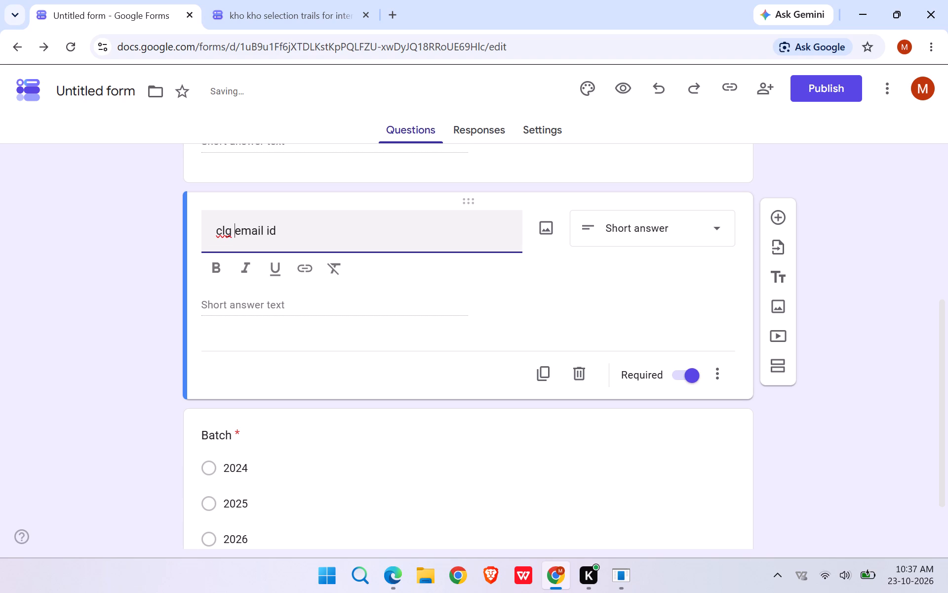
left_click(305, 227)
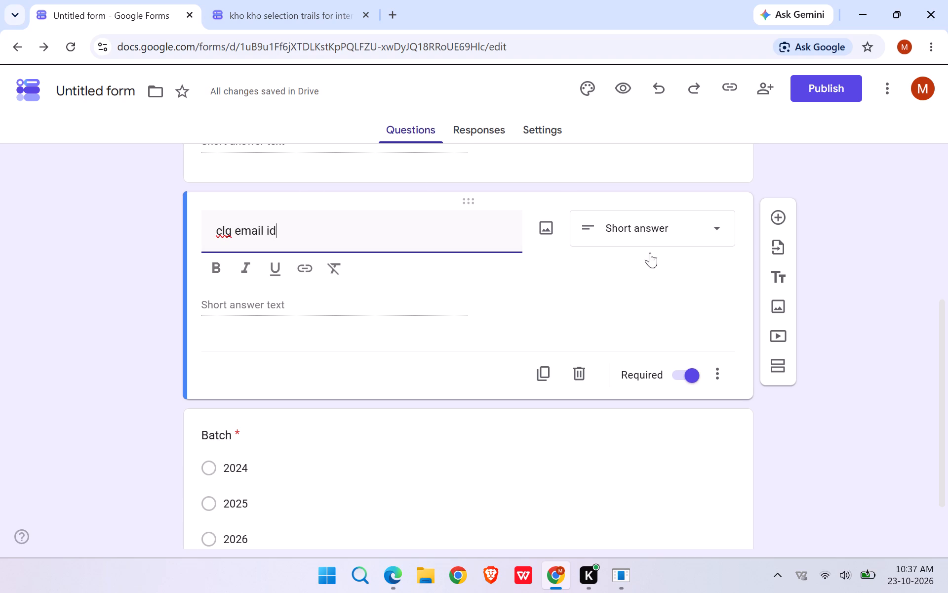
Start publishing the form, checking the responder access management and reopening the publishing options.
scroll(843, 218, "up", 3)
left_click(807, 90)
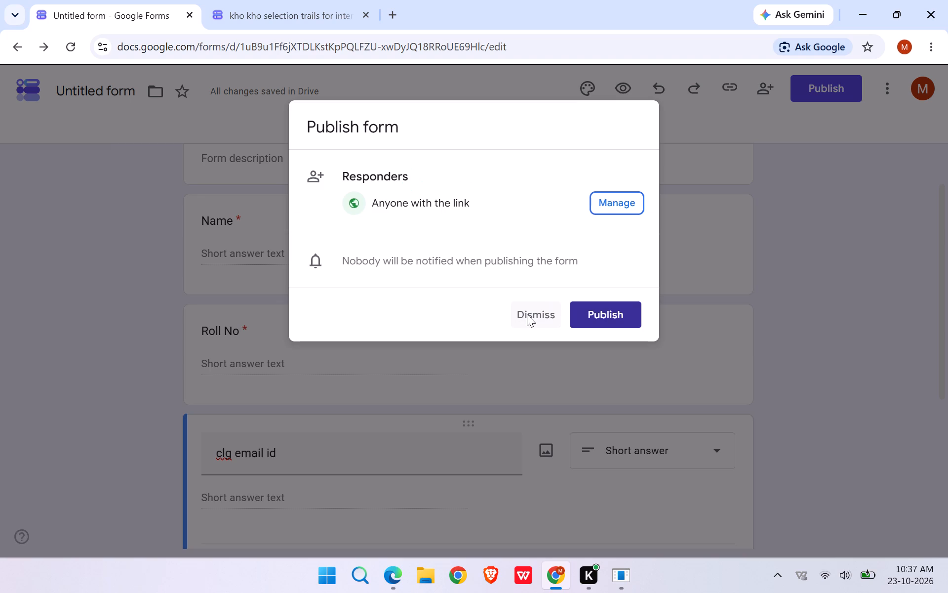
left_click(616, 202)
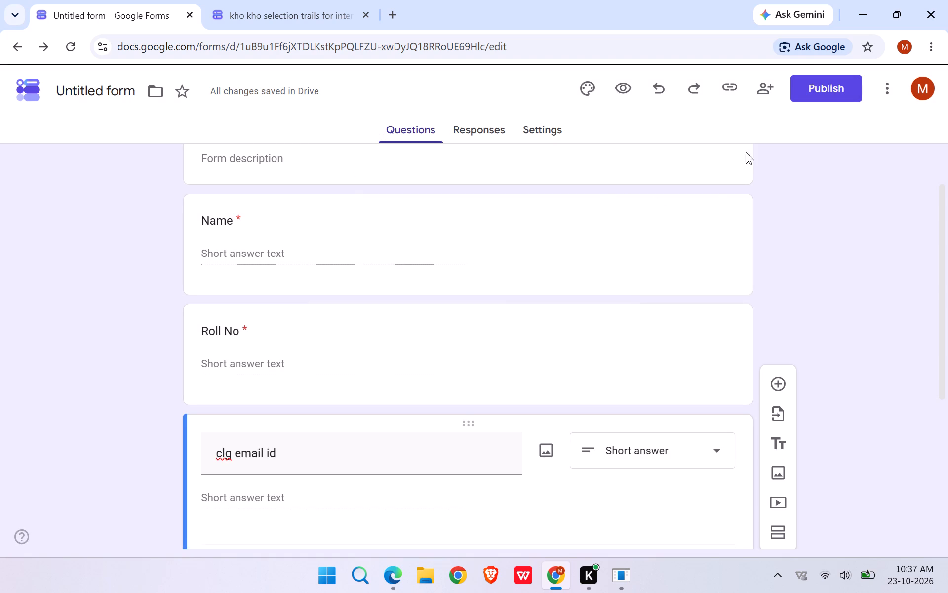
left_click(836, 91)
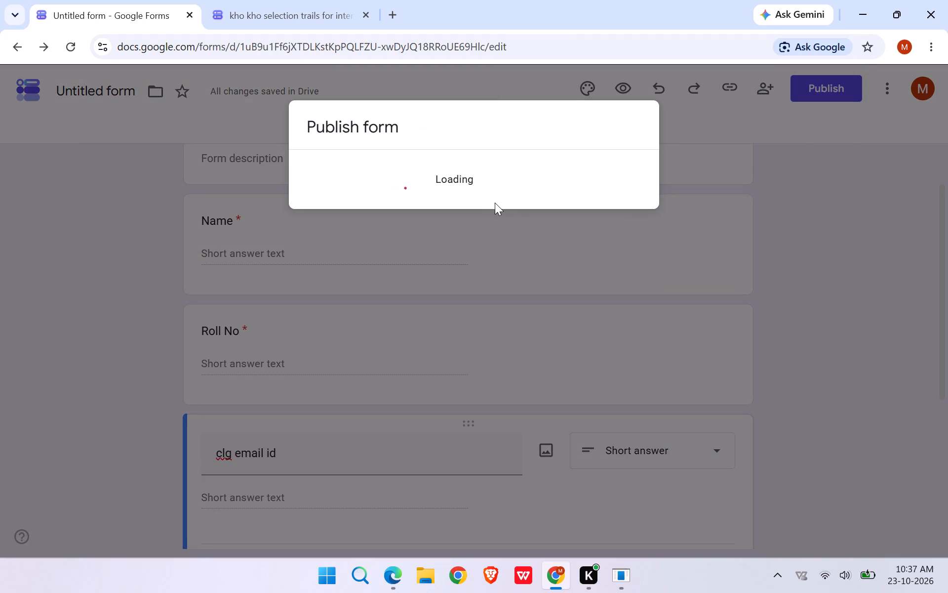
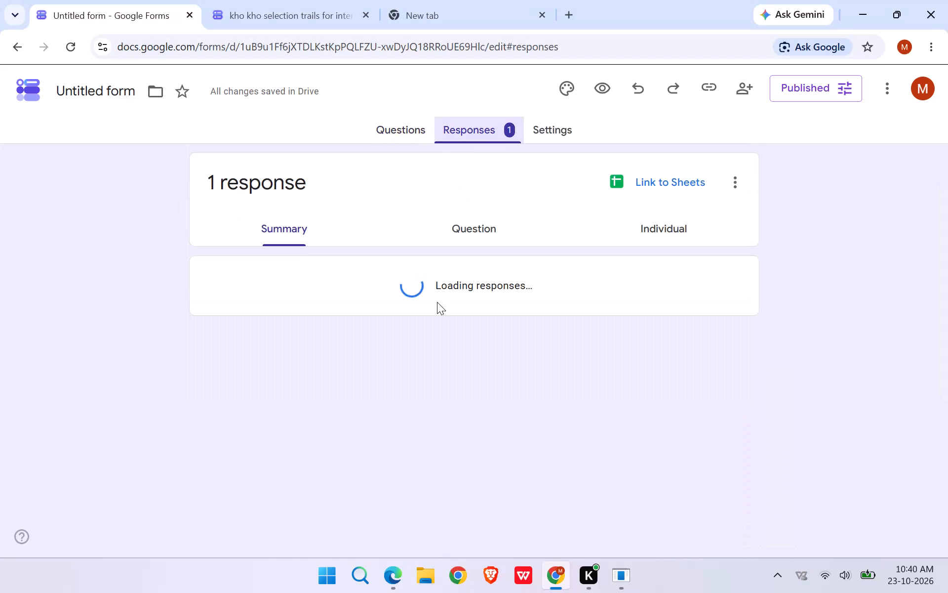
Check the Name answers in the per-question view, then review the response summary down to the Batch chart.
left_click(489, 235)
scroll(512, 356, "down", 1)
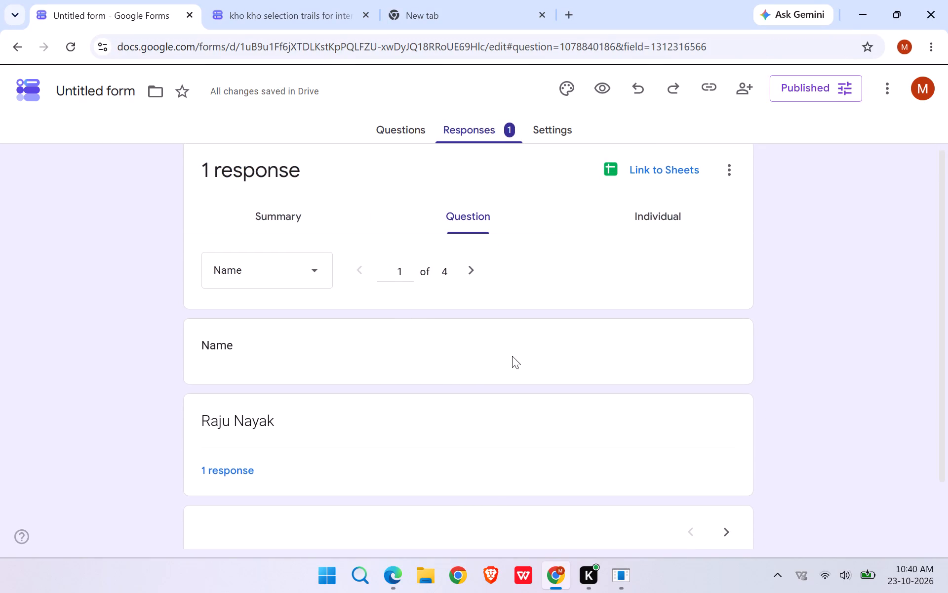
scroll(512, 356, "down", 3)
left_click(237, 399)
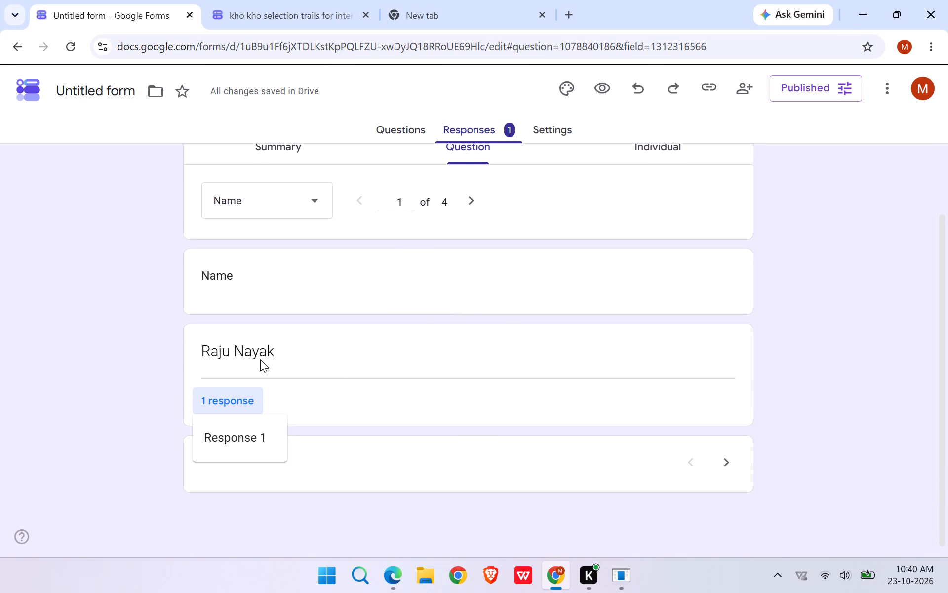
left_click(268, 312)
scroll(317, 236, "up", 3)
left_click(283, 228)
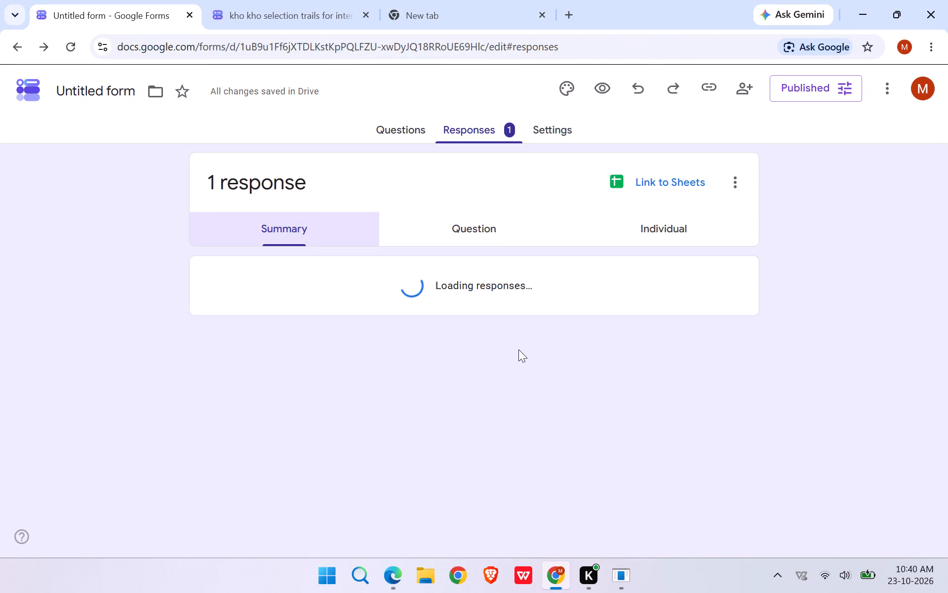
scroll(515, 350, "down", 7)
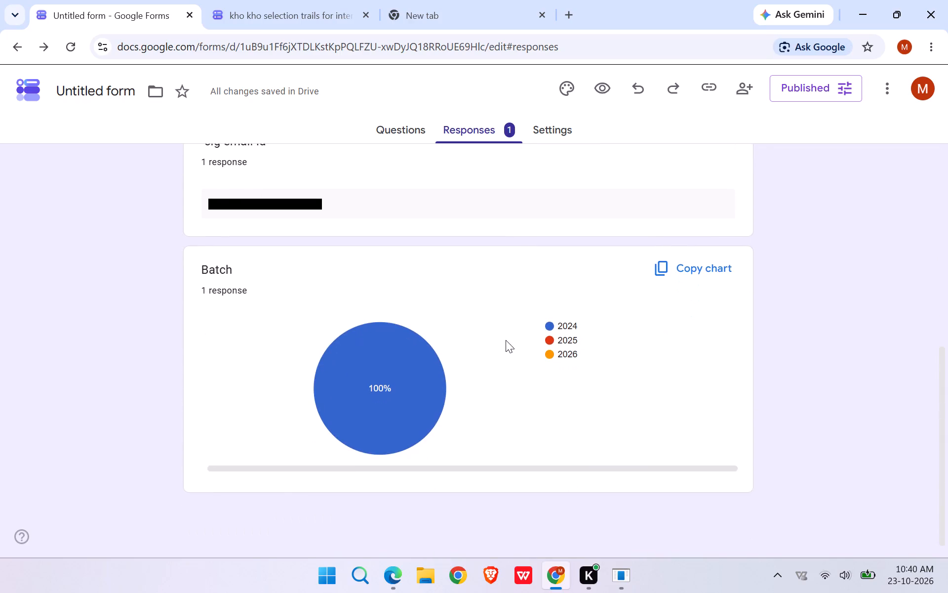
scroll(506, 340, "up", 13)
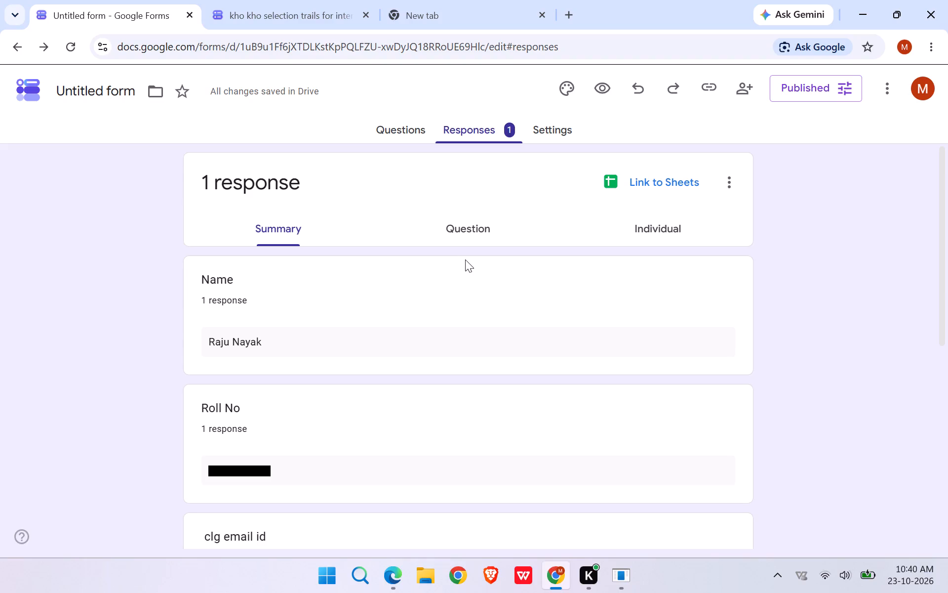
scroll(478, 350, "down", 1)
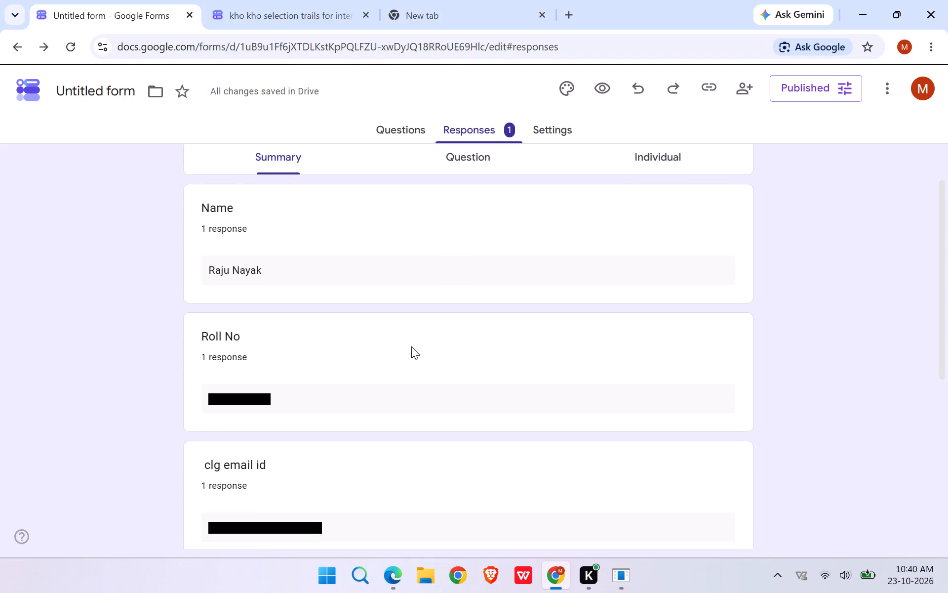
Browse the responses question by question, from Name through Roll No and clg email id to Batch.
left_click(473, 165)
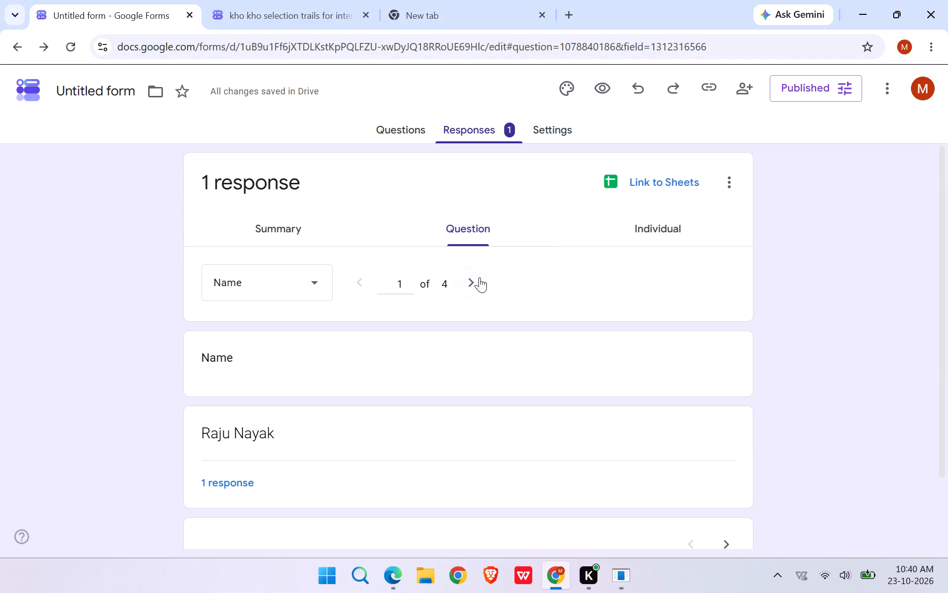
scroll(400, 321, "down", 3)
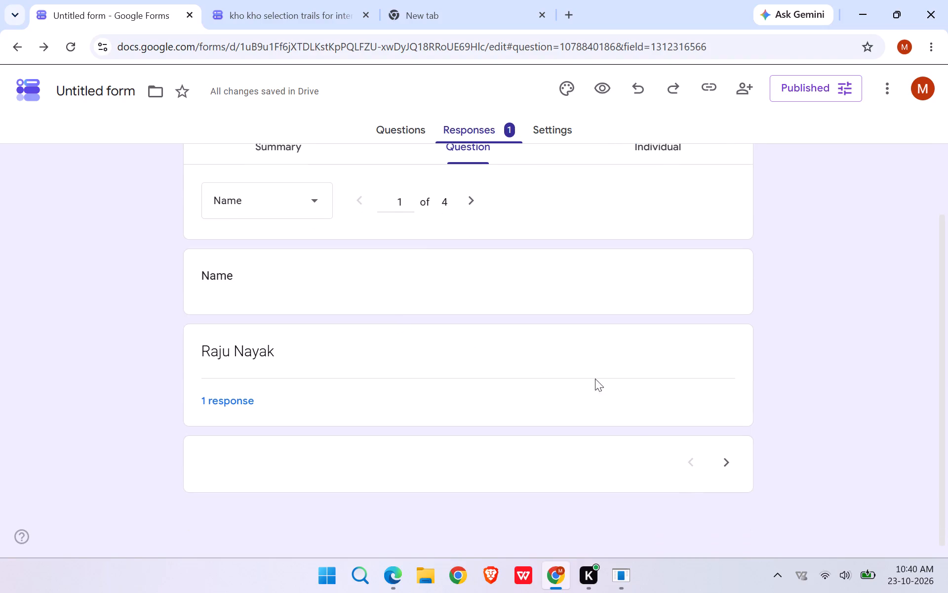
left_click(724, 468)
scroll(408, 260, "up", 2)
scroll(490, 292, "up", 1)
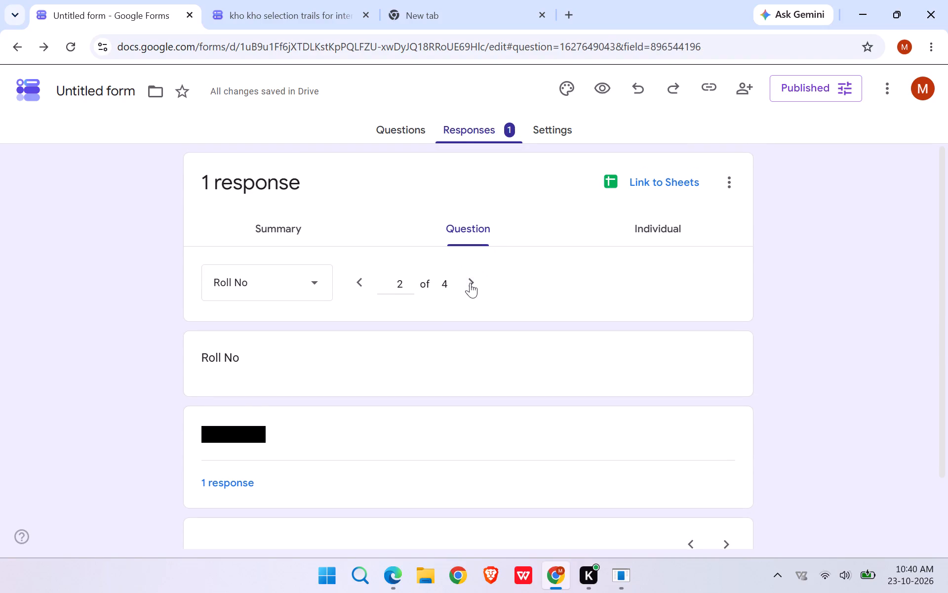
left_click(472, 283)
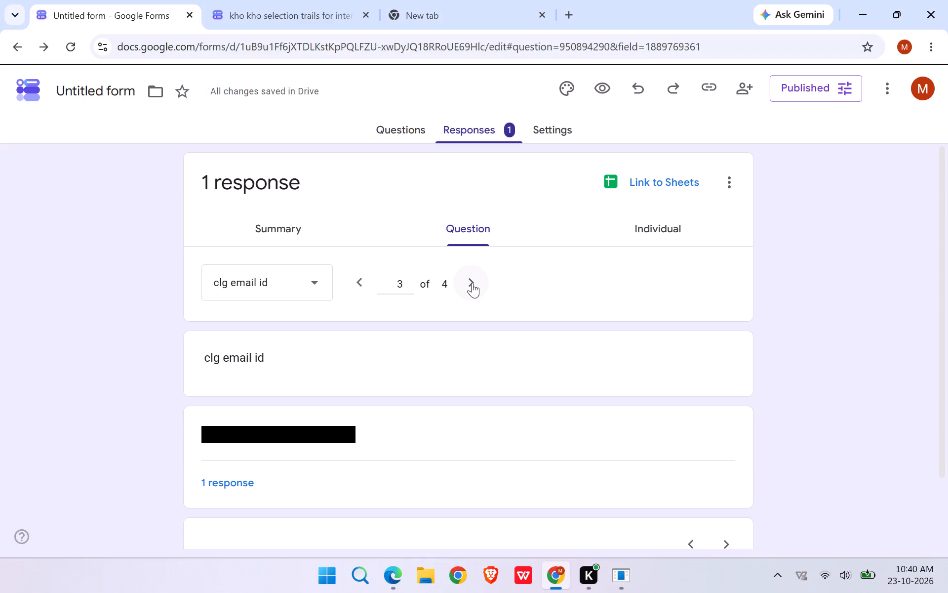
left_click(472, 283)
Review the individual response submission from the form title down to the Batch answer.
left_click(663, 228)
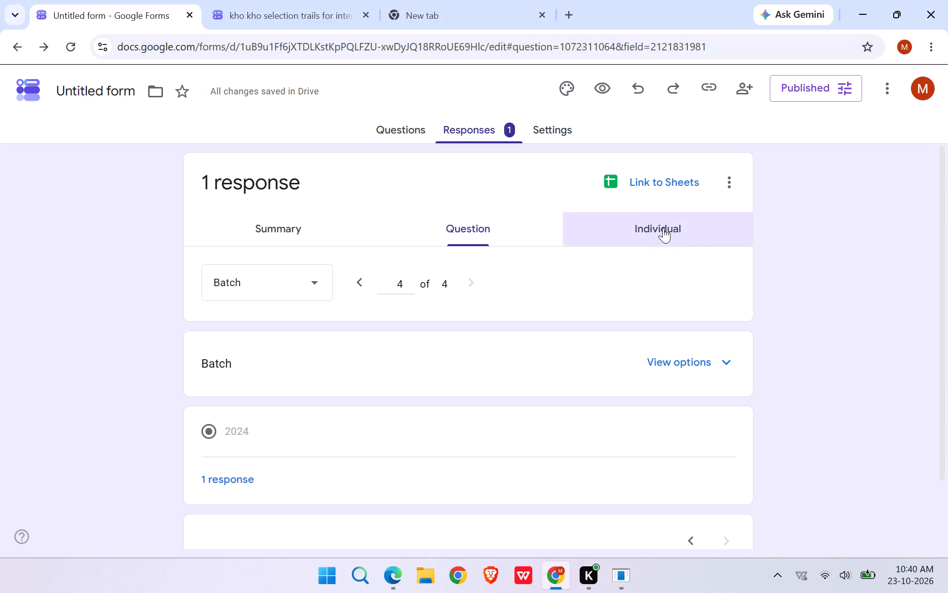
scroll(497, 376, "down", 13)
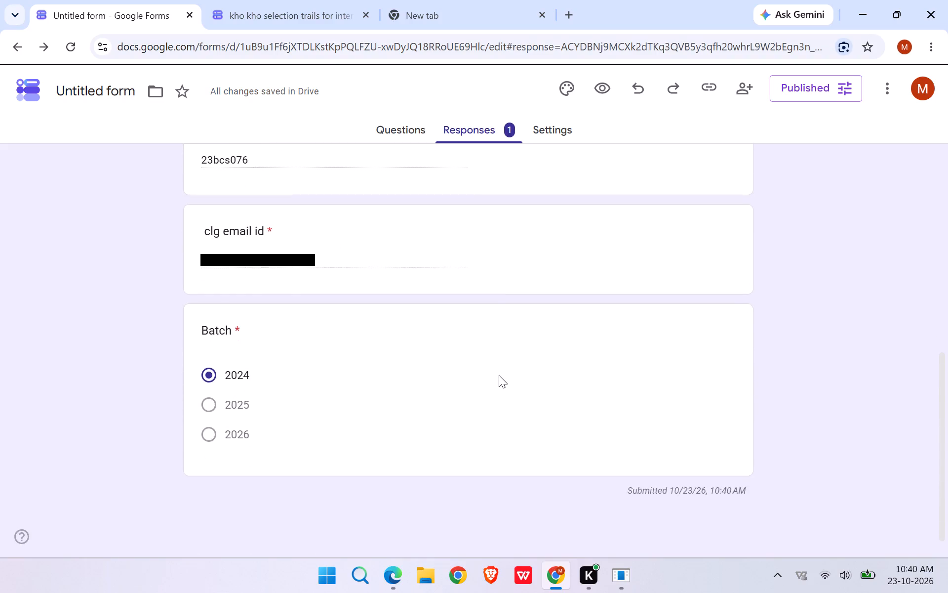
scroll(499, 375, "up", 9)
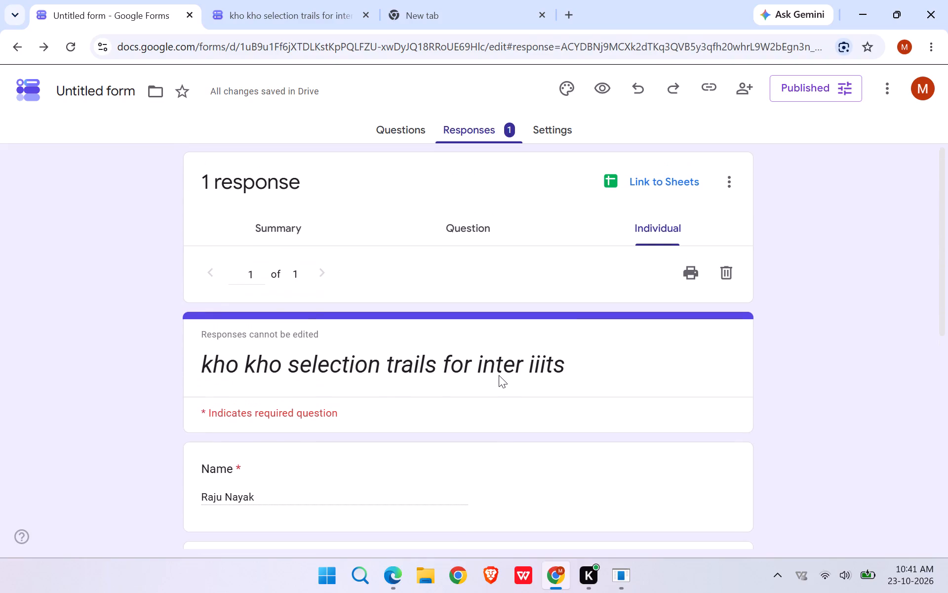
left_click(213, 278)
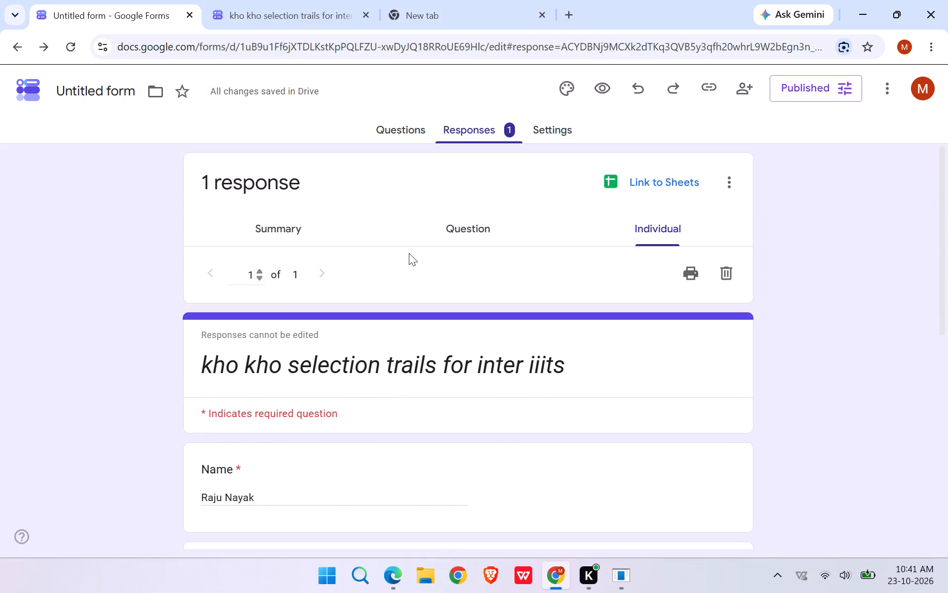
Review the response summary for all questions again and return to the form's question editor.
left_click(295, 233)
scroll(537, 346, "down", 2)
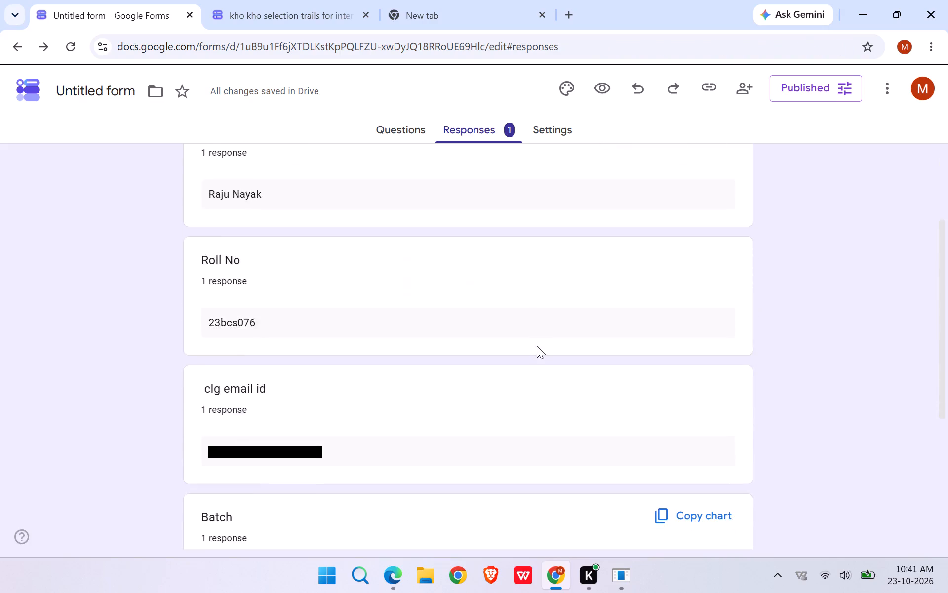
scroll(537, 346, "down", 2)
scroll(537, 346, "up", 3)
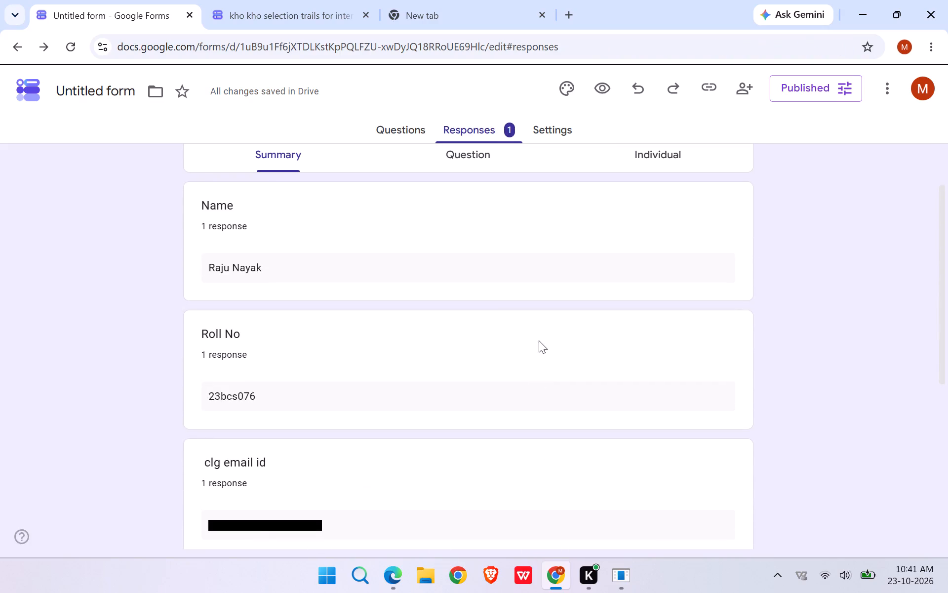
scroll(544, 334, "up", 9)
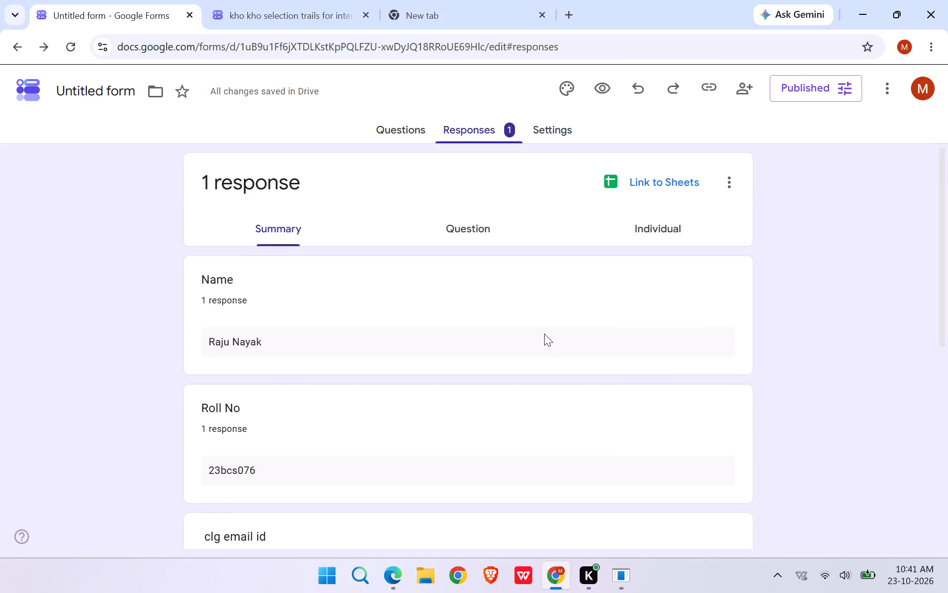
scroll(544, 334, "up", 5)
left_click(388, 129)
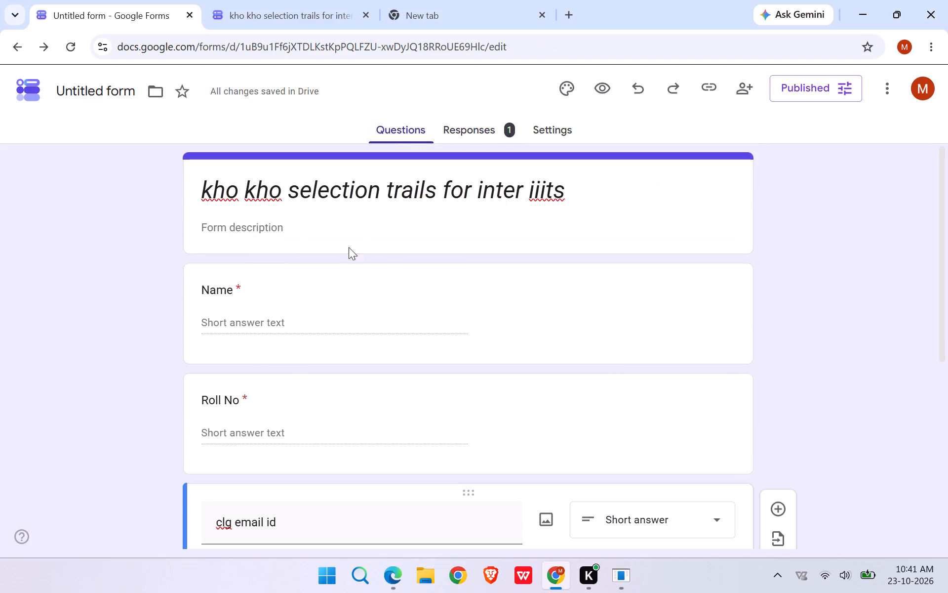